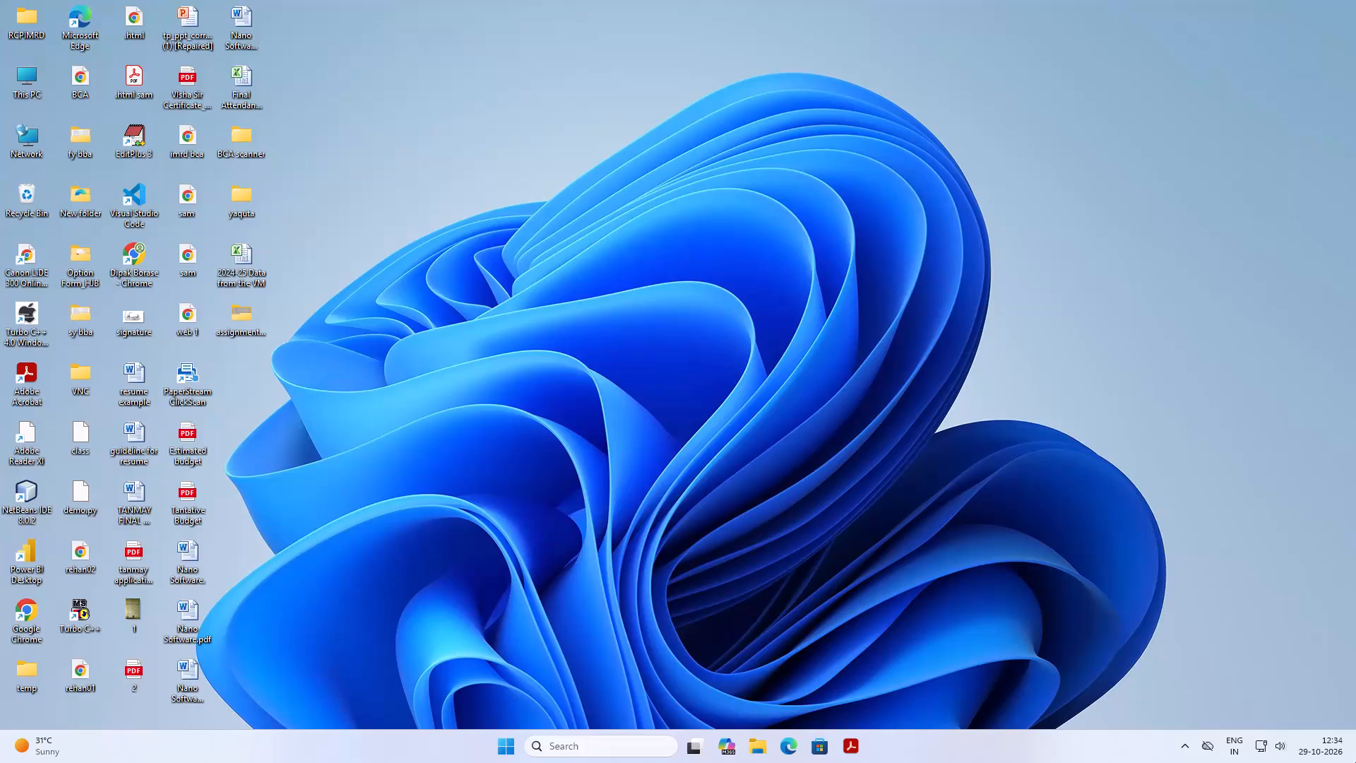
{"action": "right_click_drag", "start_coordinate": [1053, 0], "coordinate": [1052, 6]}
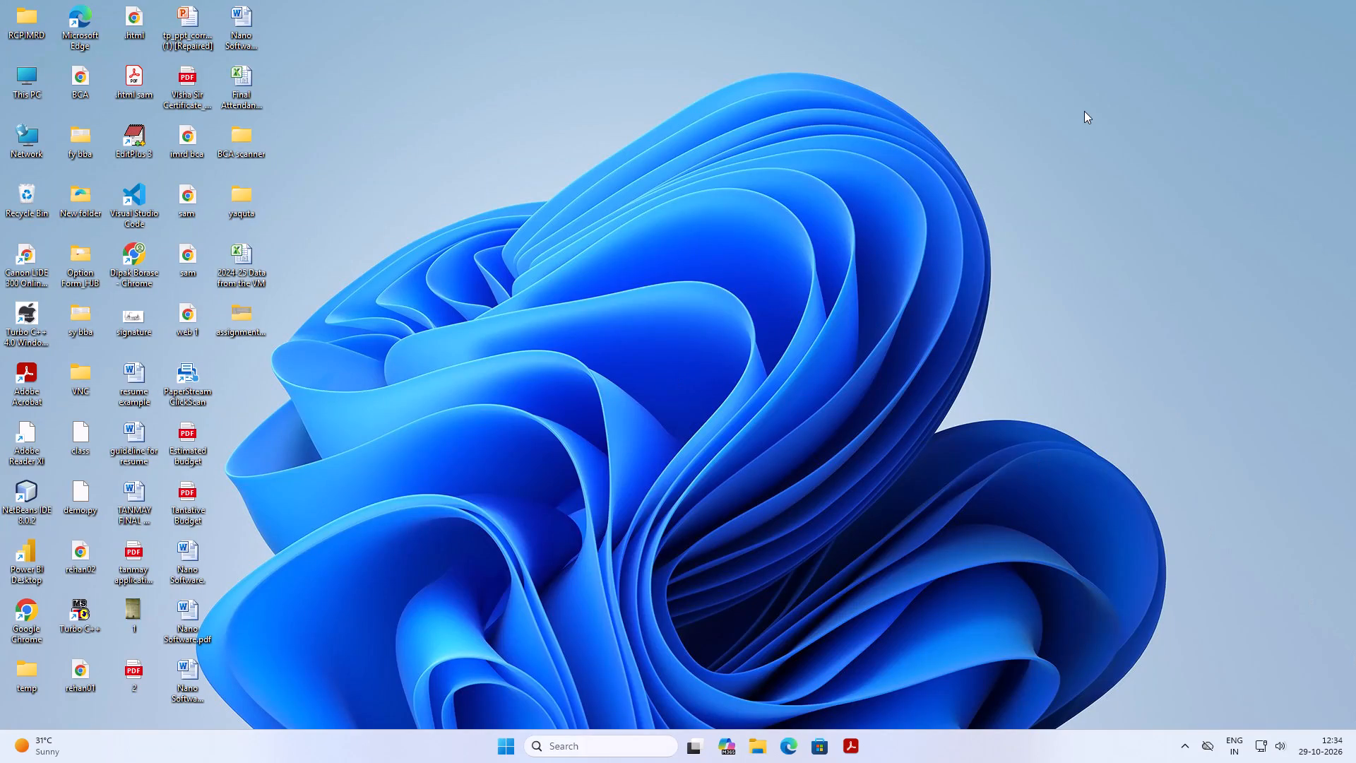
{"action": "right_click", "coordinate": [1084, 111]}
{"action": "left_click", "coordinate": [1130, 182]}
Move the PaperStream ClickScan shortcut out of the icon columns to an empty desktop area and launch it.
{"action": "left_click_drag", "start_coordinate": [175, 381], "coordinate": [345, 80]}
{"action": "double_click", "coordinate": [345, 82]}
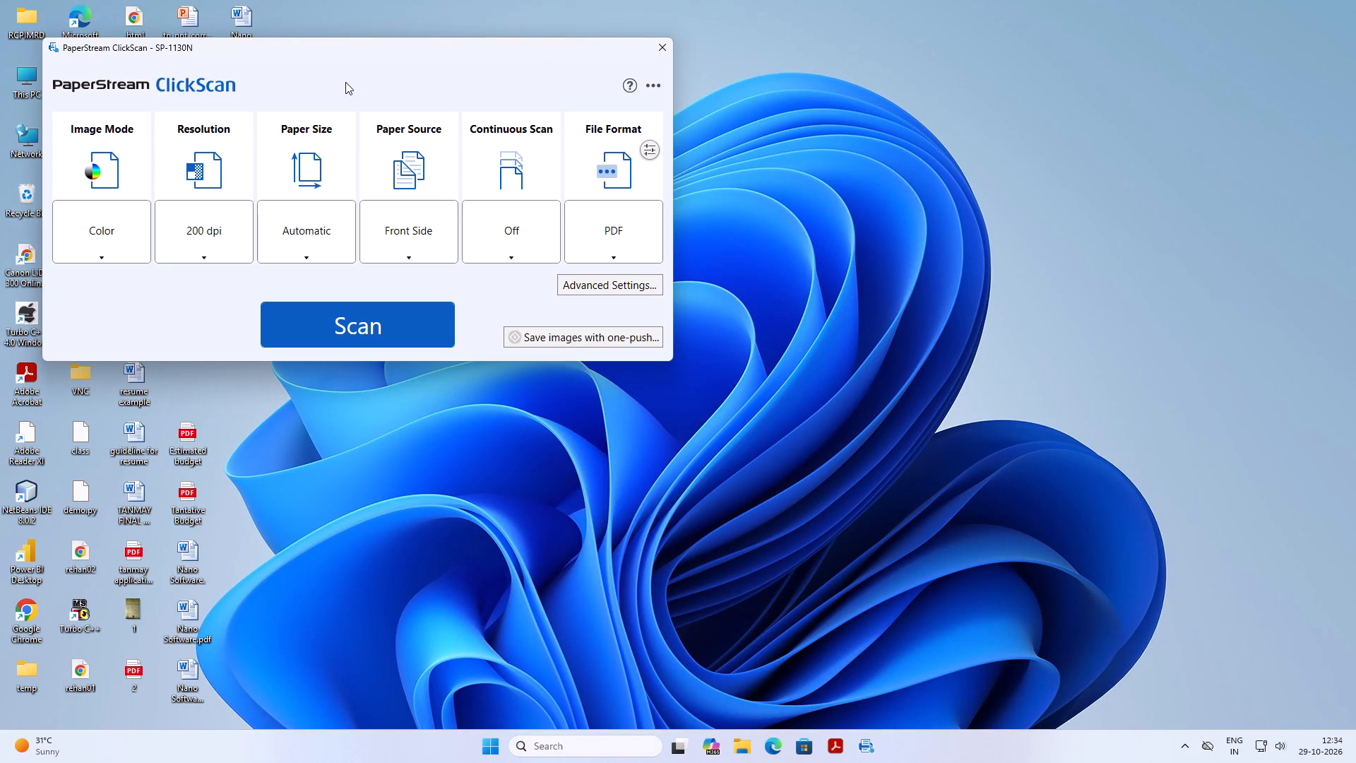
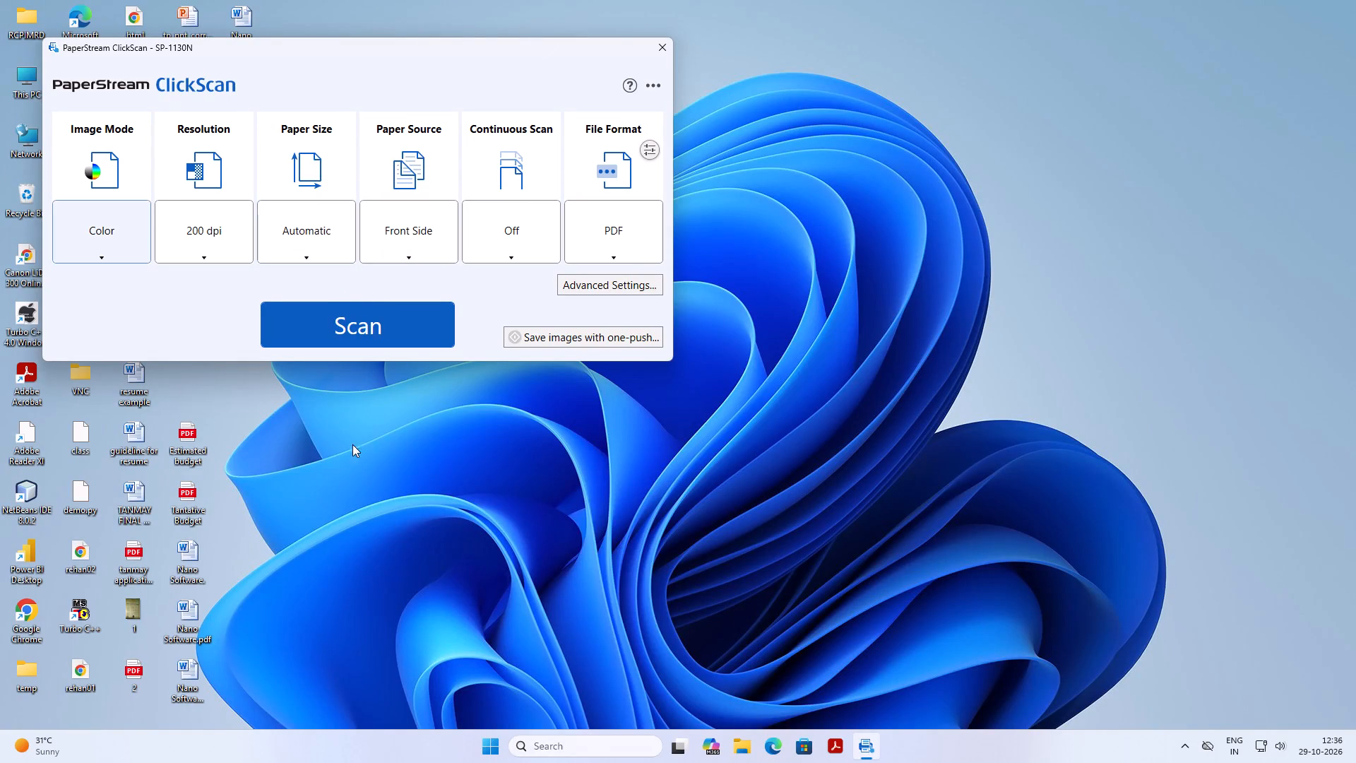
Choose PDF as the file format and start scanning the document with the other scan settings as they are.
{"action": "left_click", "coordinate": [628, 256]}
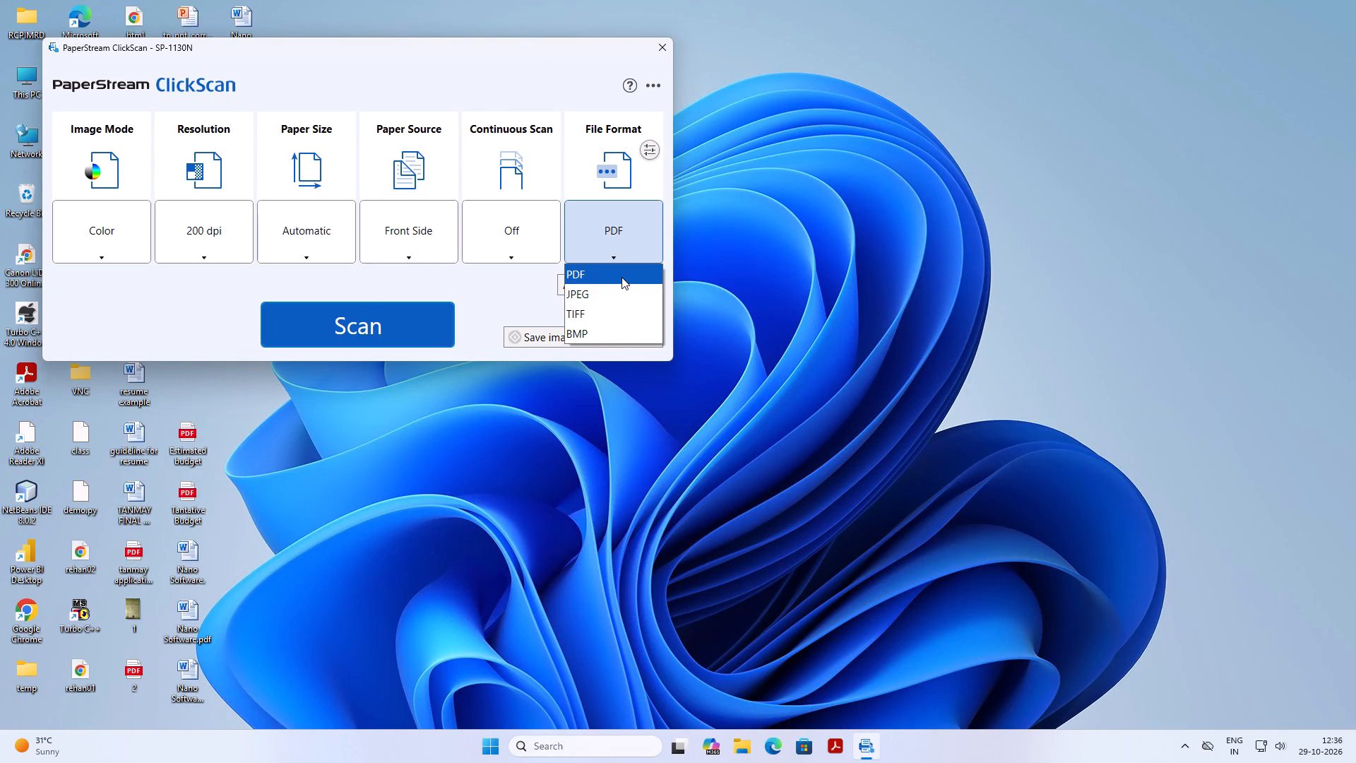
{"action": "left_click", "coordinate": [621, 278]}
{"action": "left_click", "coordinate": [369, 336]}
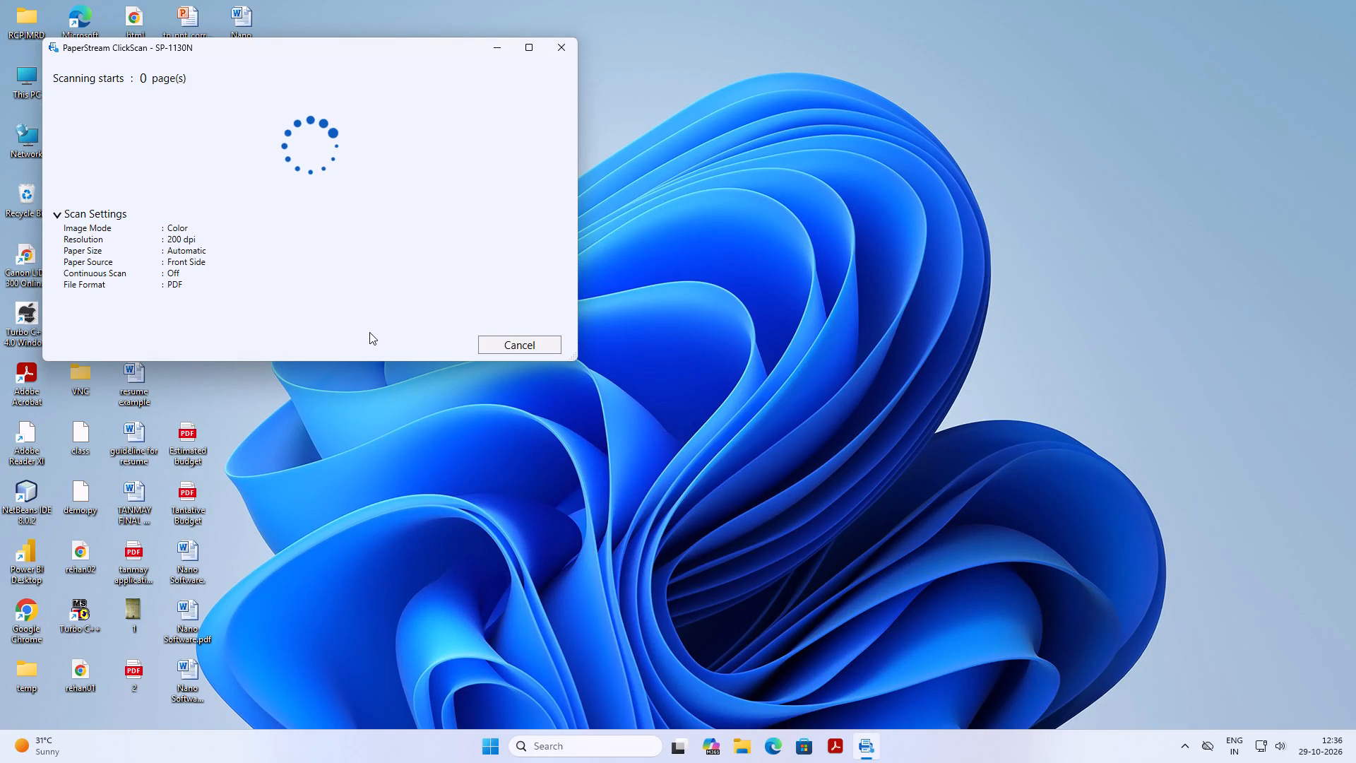
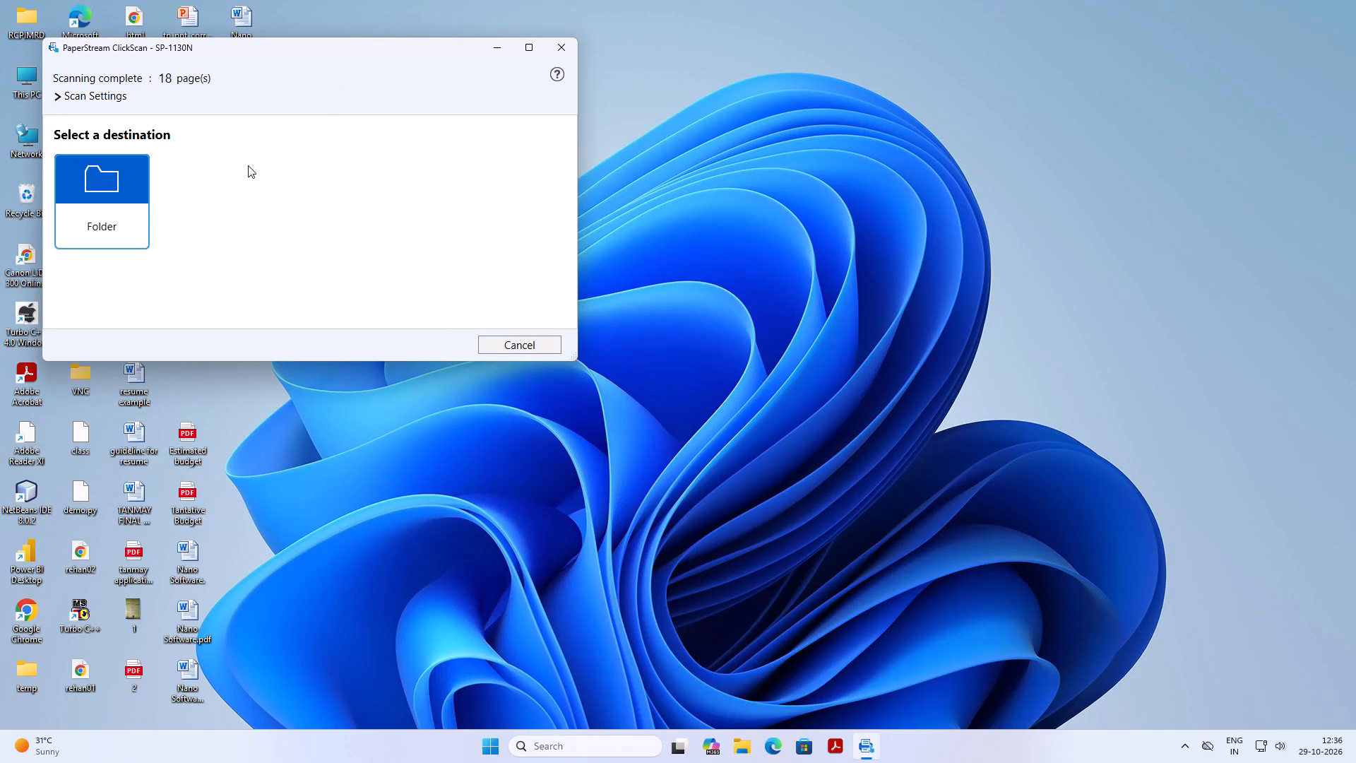
Choose Folder as the destination for the scanned pages.
{"action": "left_click", "coordinate": [121, 207]}
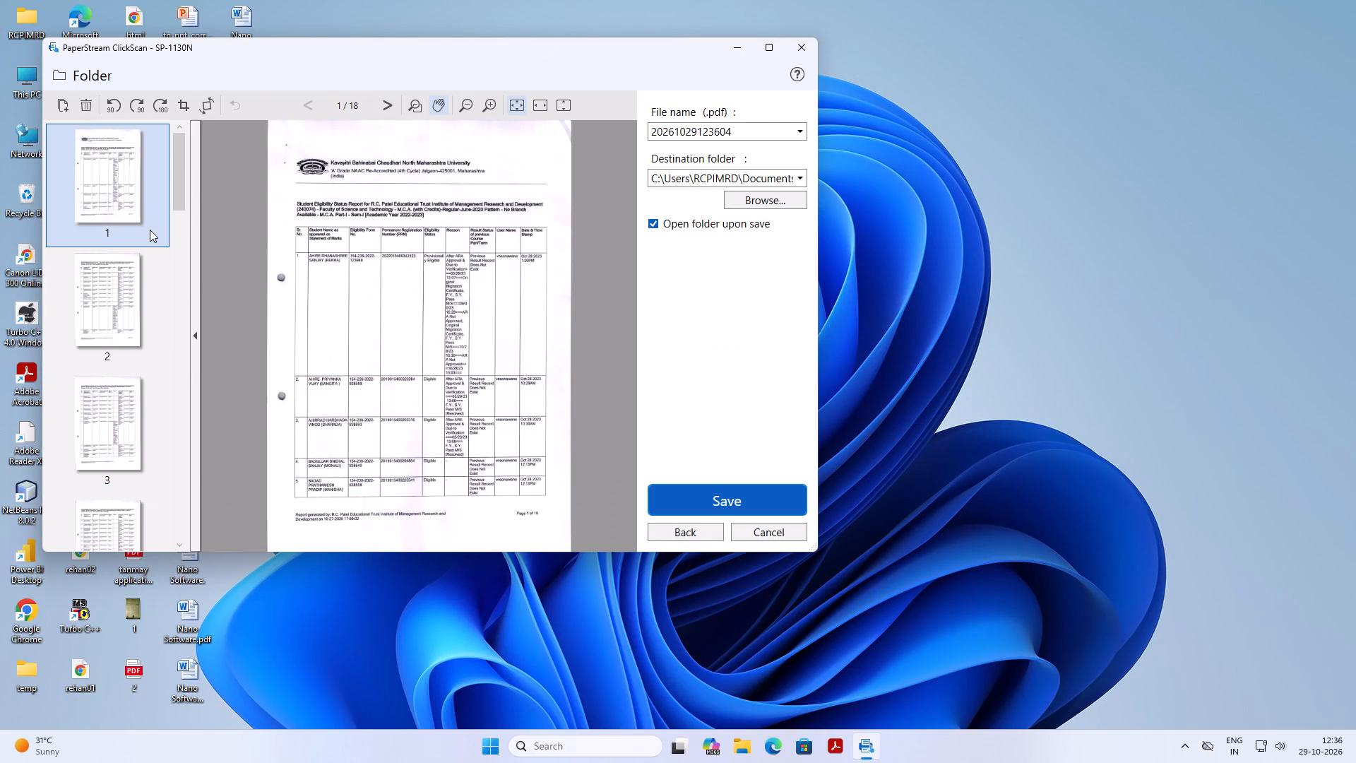
Look through the scanned page thumbnails to the last page, previewing page 3 along the way.
{"action": "scroll", "coordinate": [148, 264], "scroll_direction": "down", "scroll_amount": 2}
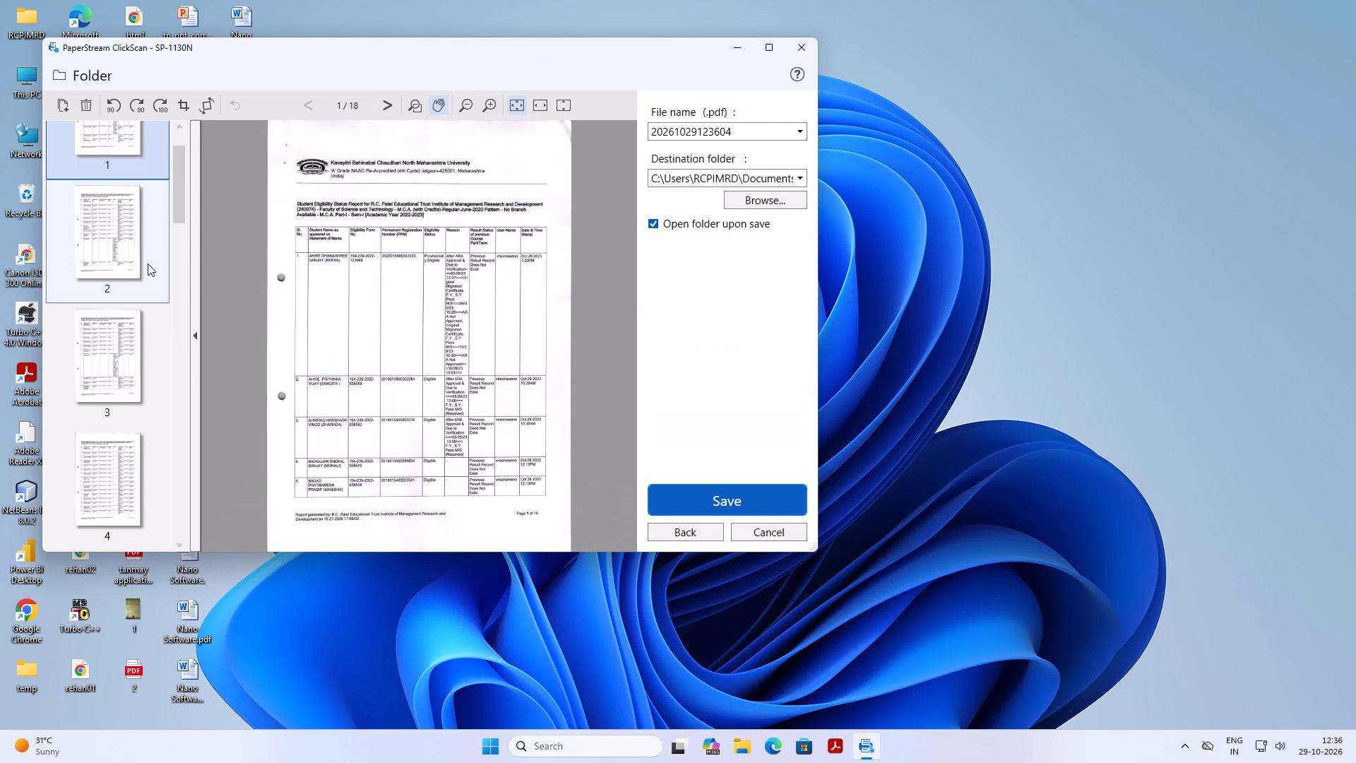
{"action": "left_click_drag", "start_coordinate": [71, 230], "coordinate": [75, 237]}
{"action": "left_click", "coordinate": [105, 400]}
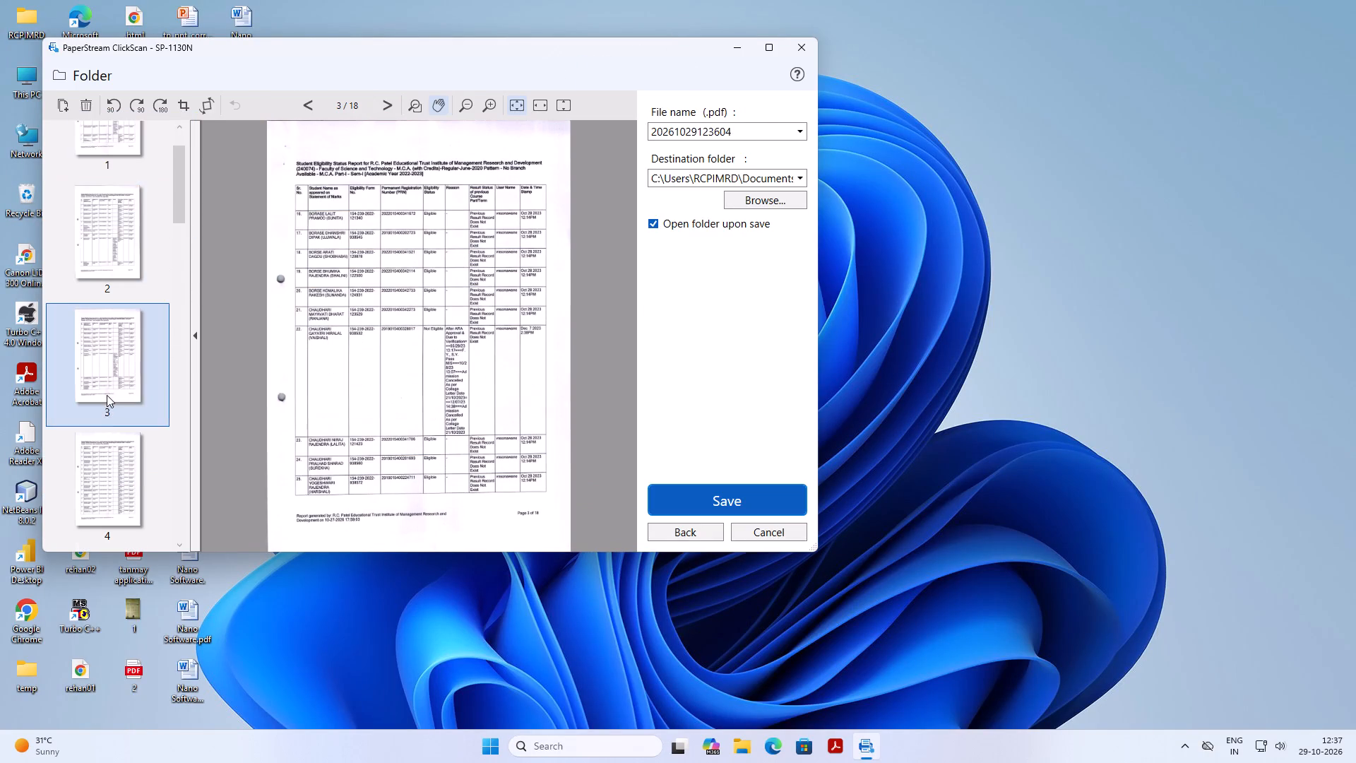
{"action": "scroll", "coordinate": [108, 394], "scroll_direction": "down", "scroll_amount": 6}
{"action": "scroll", "coordinate": [108, 394], "scroll_direction": "down", "scroll_amount": 20}
{"action": "scroll", "coordinate": [108, 394], "scroll_direction": "down", "scroll_amount": 14}
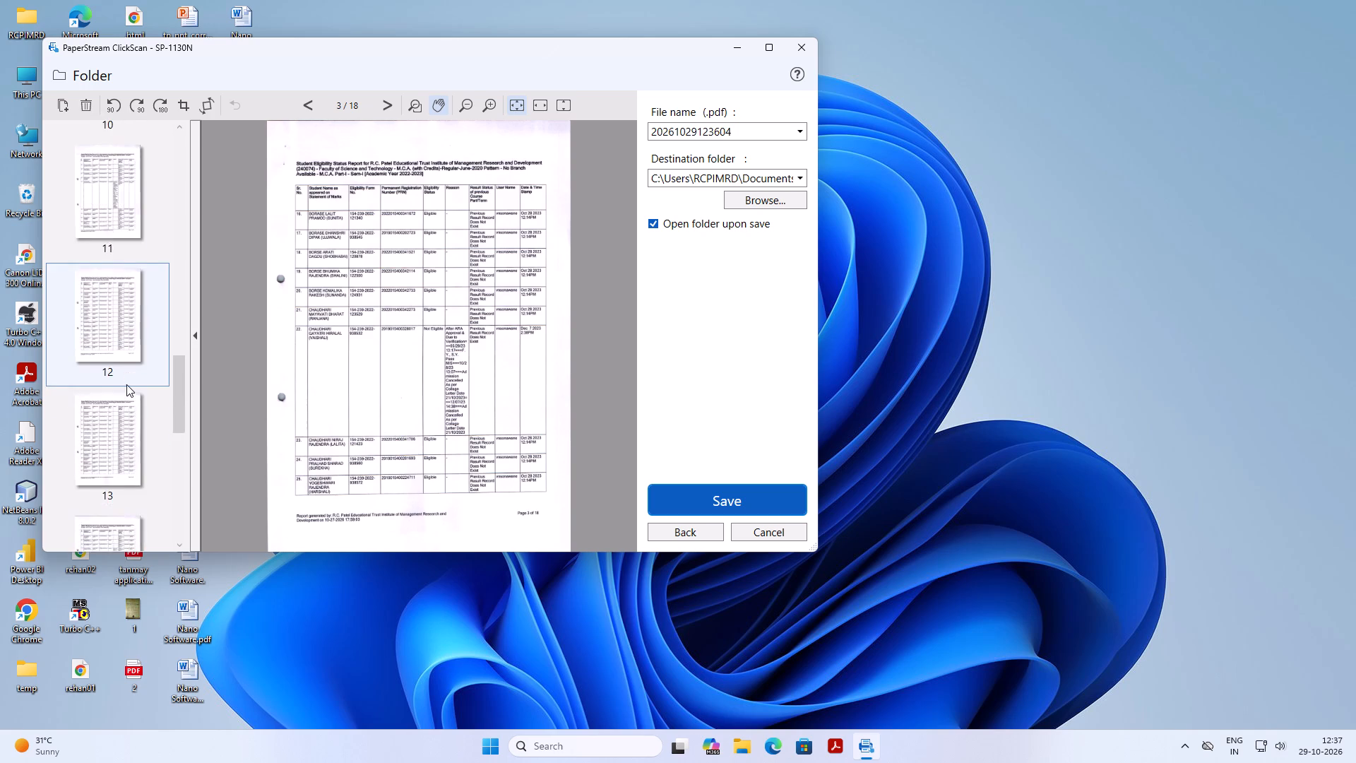
{"action": "scroll", "coordinate": [126, 384], "scroll_direction": "down", "scroll_amount": 20}
{"action": "scroll", "coordinate": [126, 384], "scroll_direction": "down", "scroll_amount": 20}
{"action": "scroll", "coordinate": [126, 384], "scroll_direction": "down", "scroll_amount": 3}
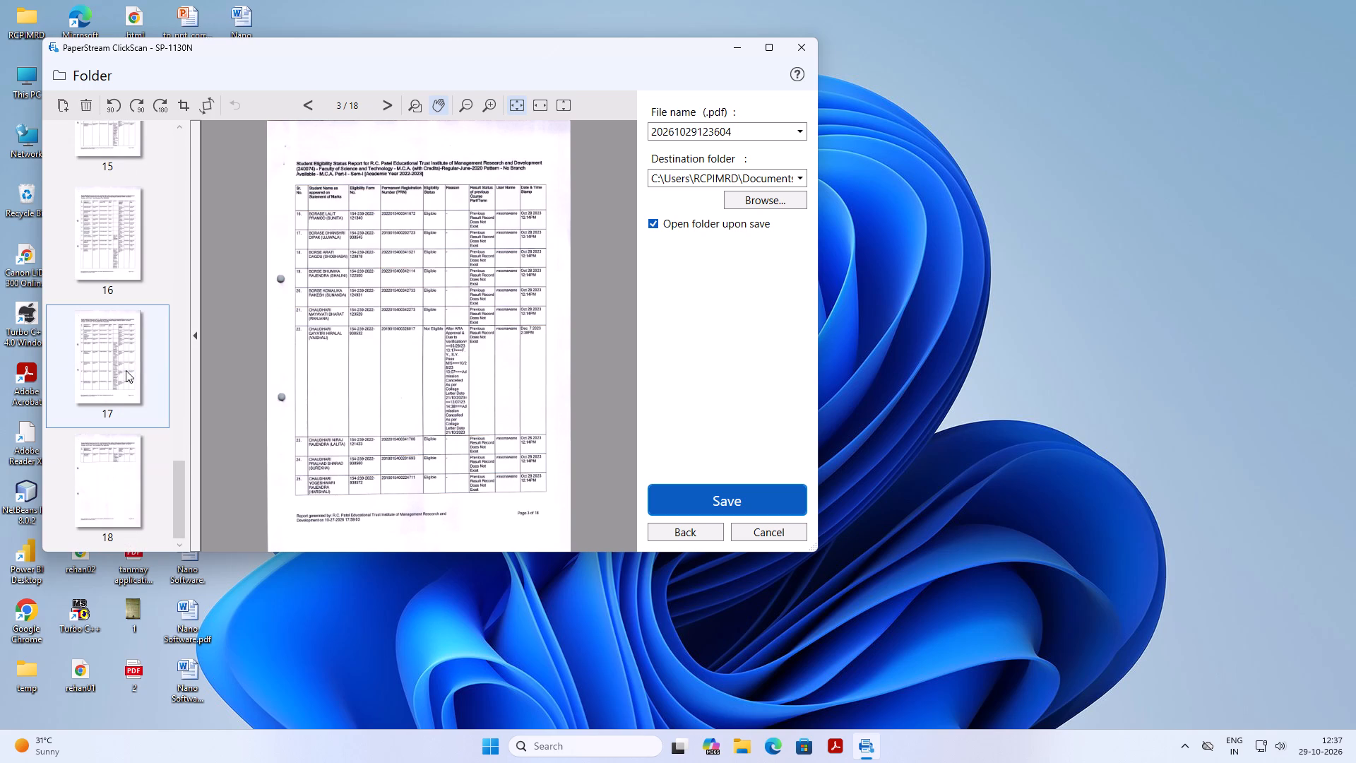
{"action": "scroll", "coordinate": [126, 370], "scroll_direction": "down", "scroll_amount": 4}
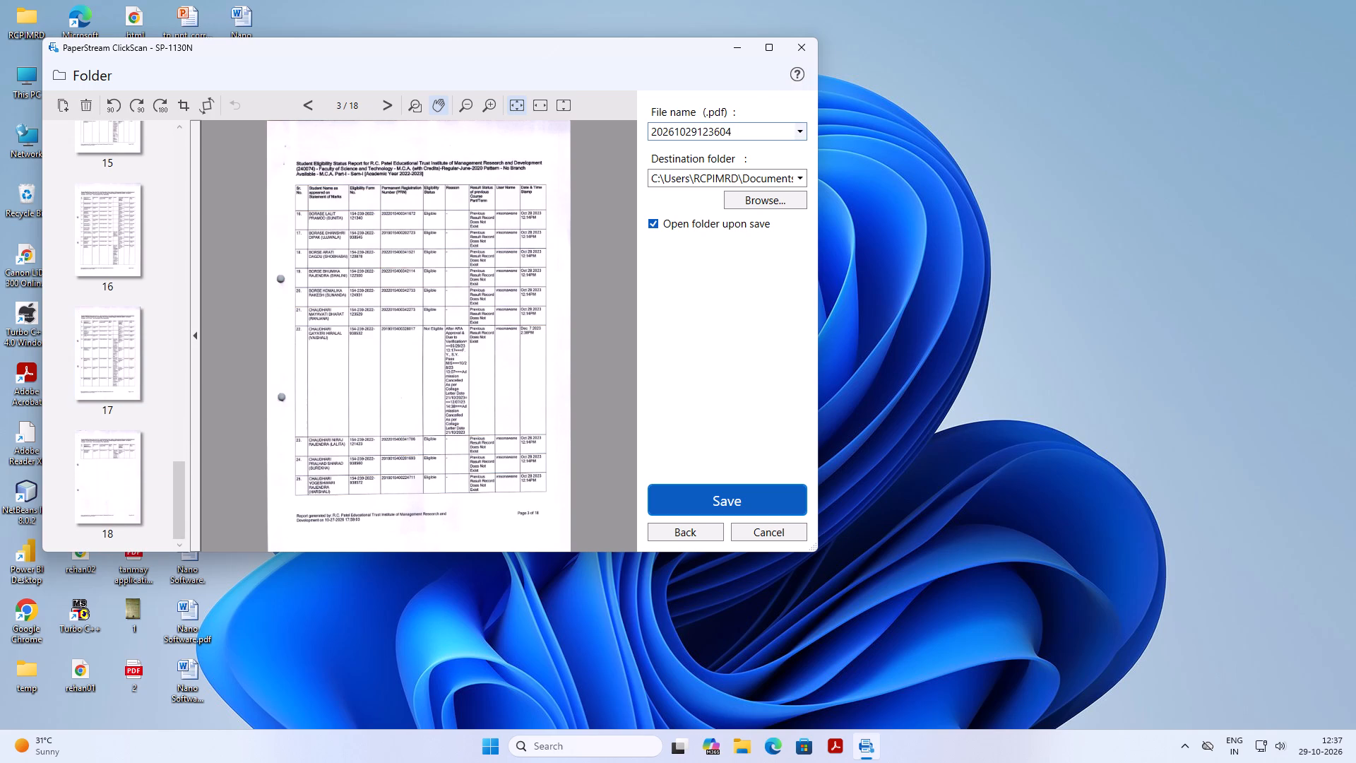
Name the PDF eligiblity2022-23 and save it with the existing destination folder and open-folder option.
{"action": "left_click_drag", "start_coordinate": [761, 125], "coordinate": [490, 134]}
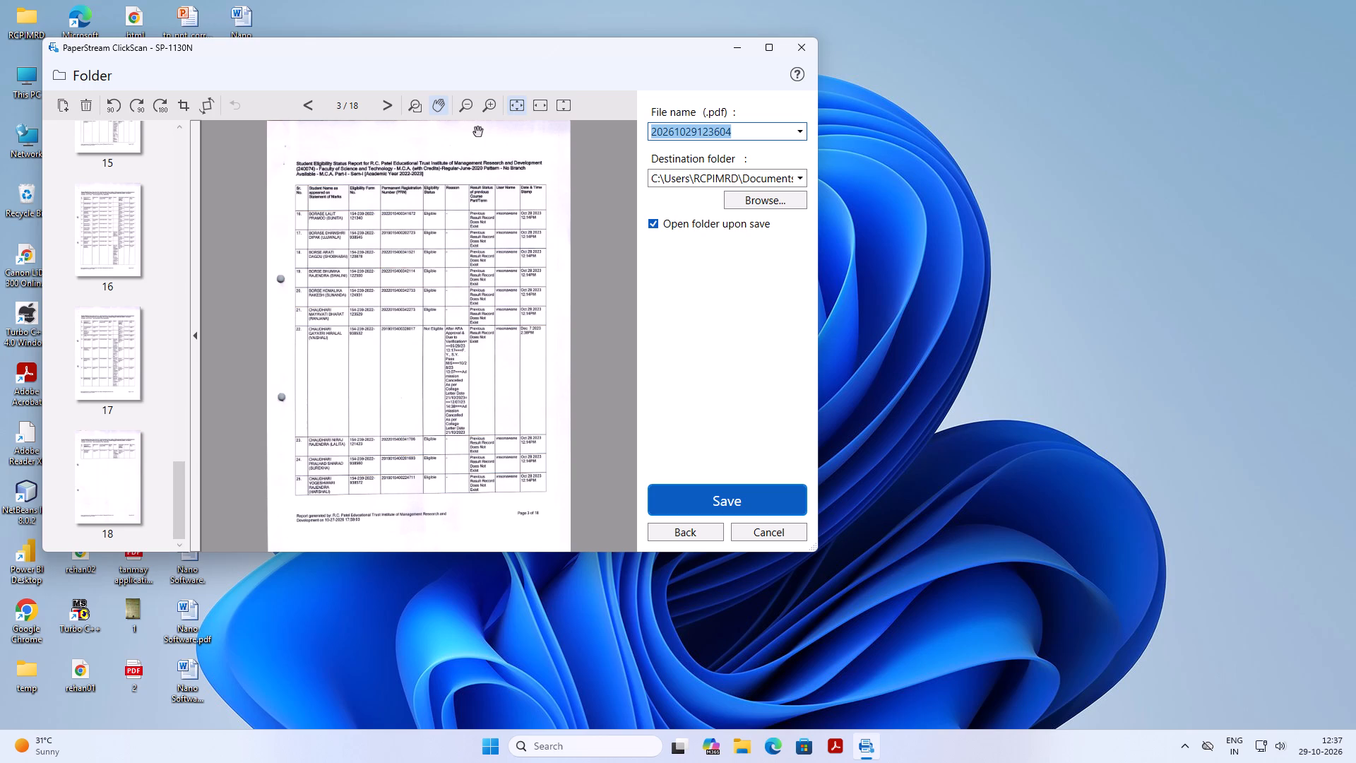
{"action": "type", "text": "eligiblity"}
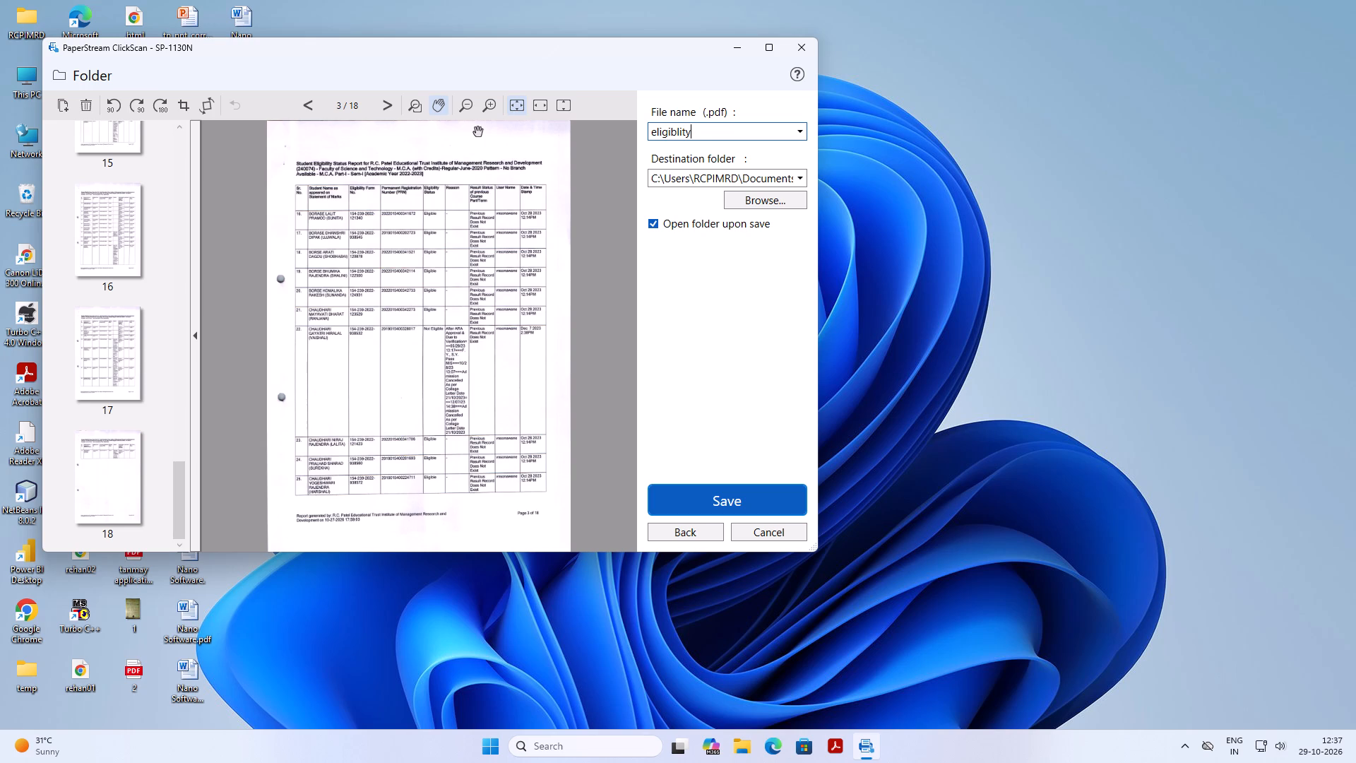
{"action": "type", "text": "2022"}
{"action": "key", "text": "minus"}
{"action": "type", "text": "23"}
{"action": "left_click", "coordinate": [693, 497]}
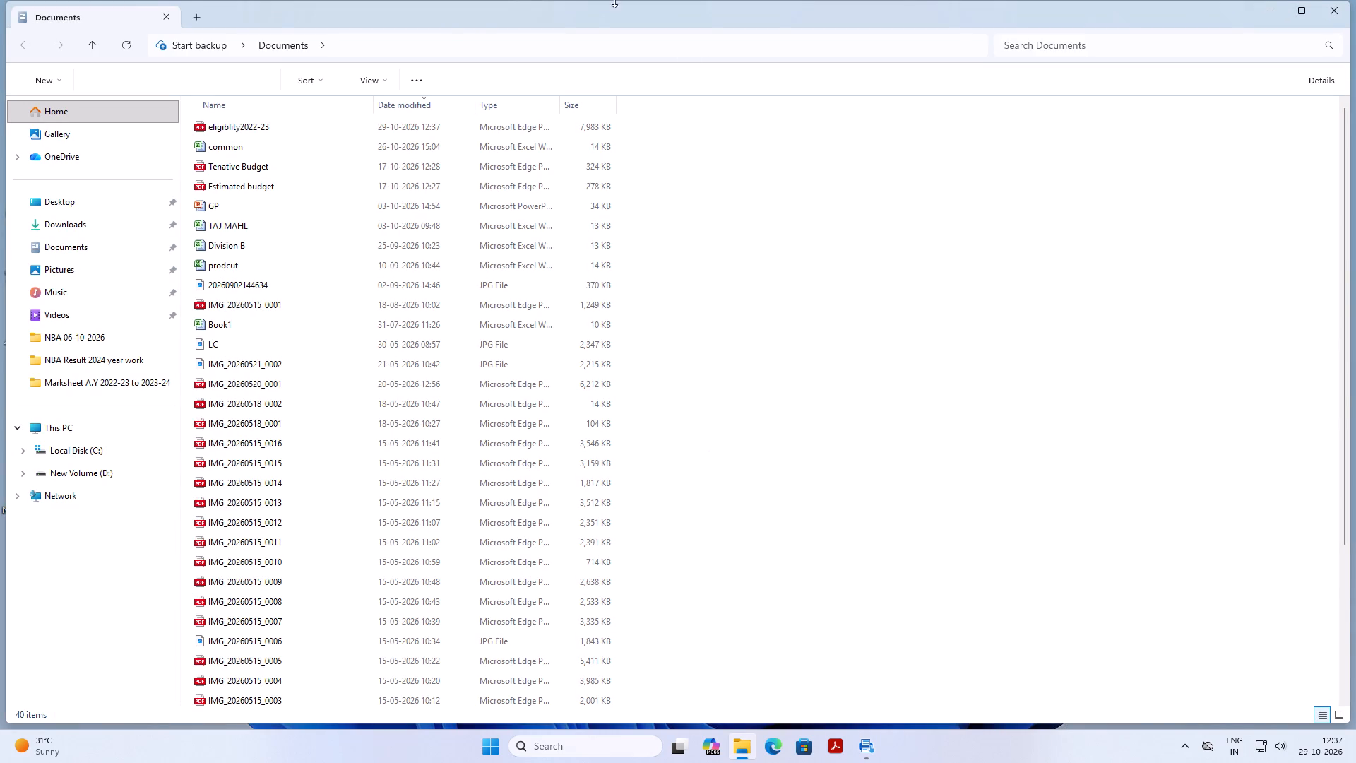
Move the eligiblity2022-23 PDF from the Documents folder to the desktop by cutting and pasting, minimizing the folder window.
{"action": "left_click", "coordinate": [306, 122]}
{"action": "right_click", "coordinate": [306, 122]}
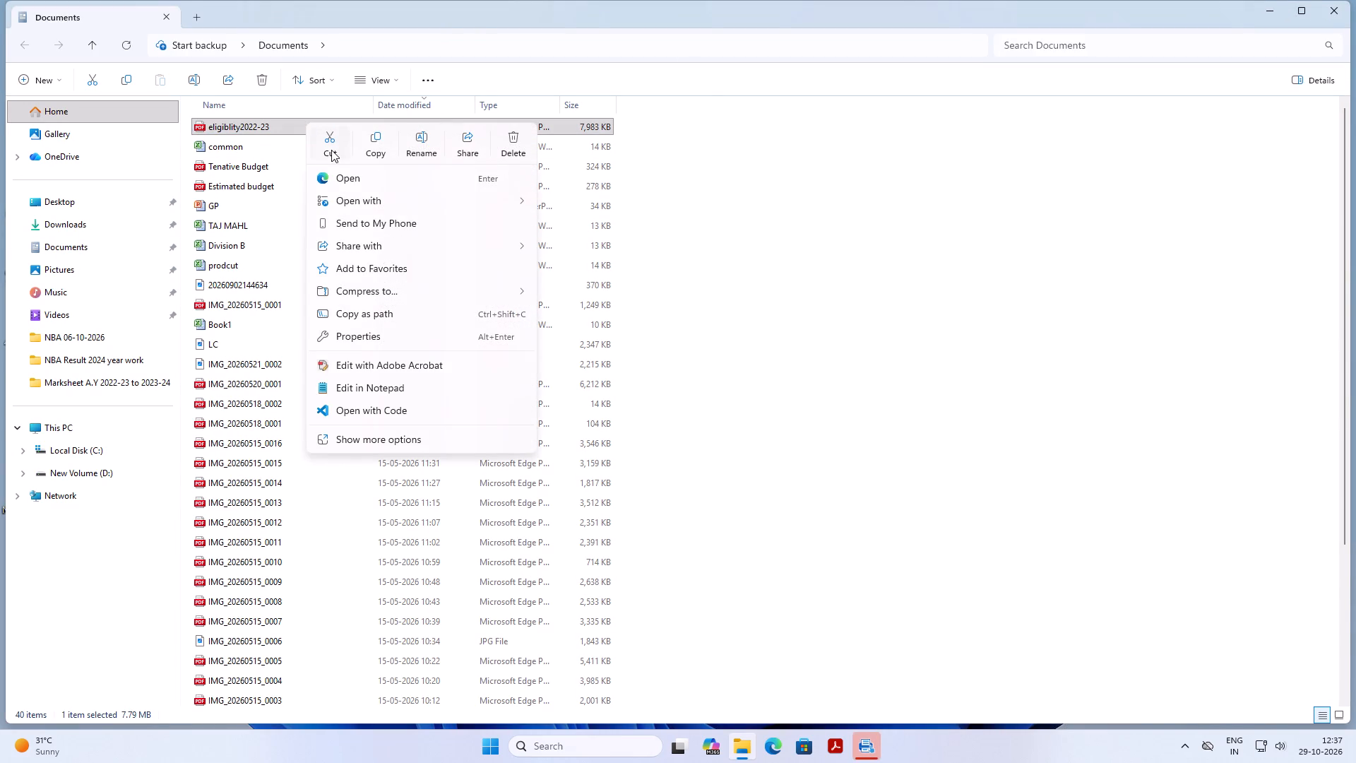
{"action": "left_click", "coordinate": [331, 150]}
{"action": "left_click", "coordinate": [1280, 11]}
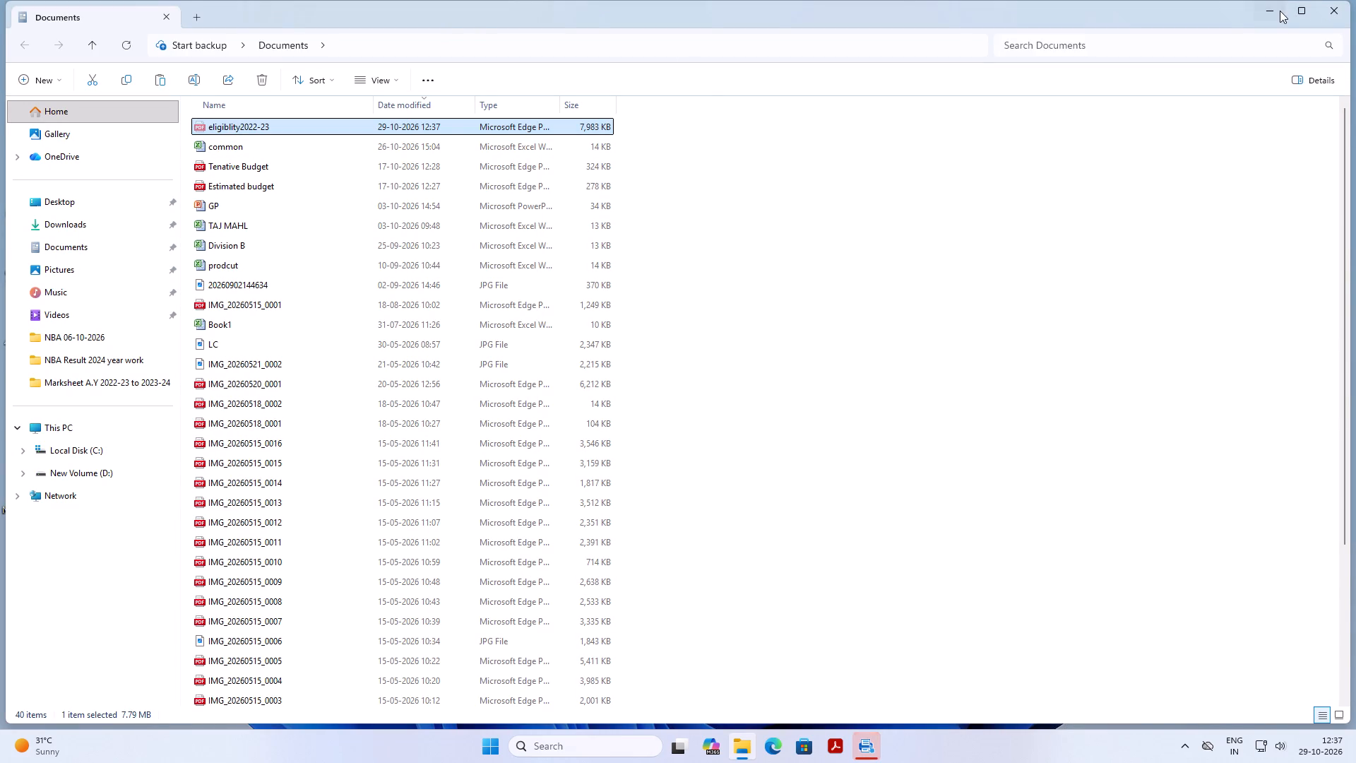
{"action": "right_click", "coordinate": [1164, 185]}
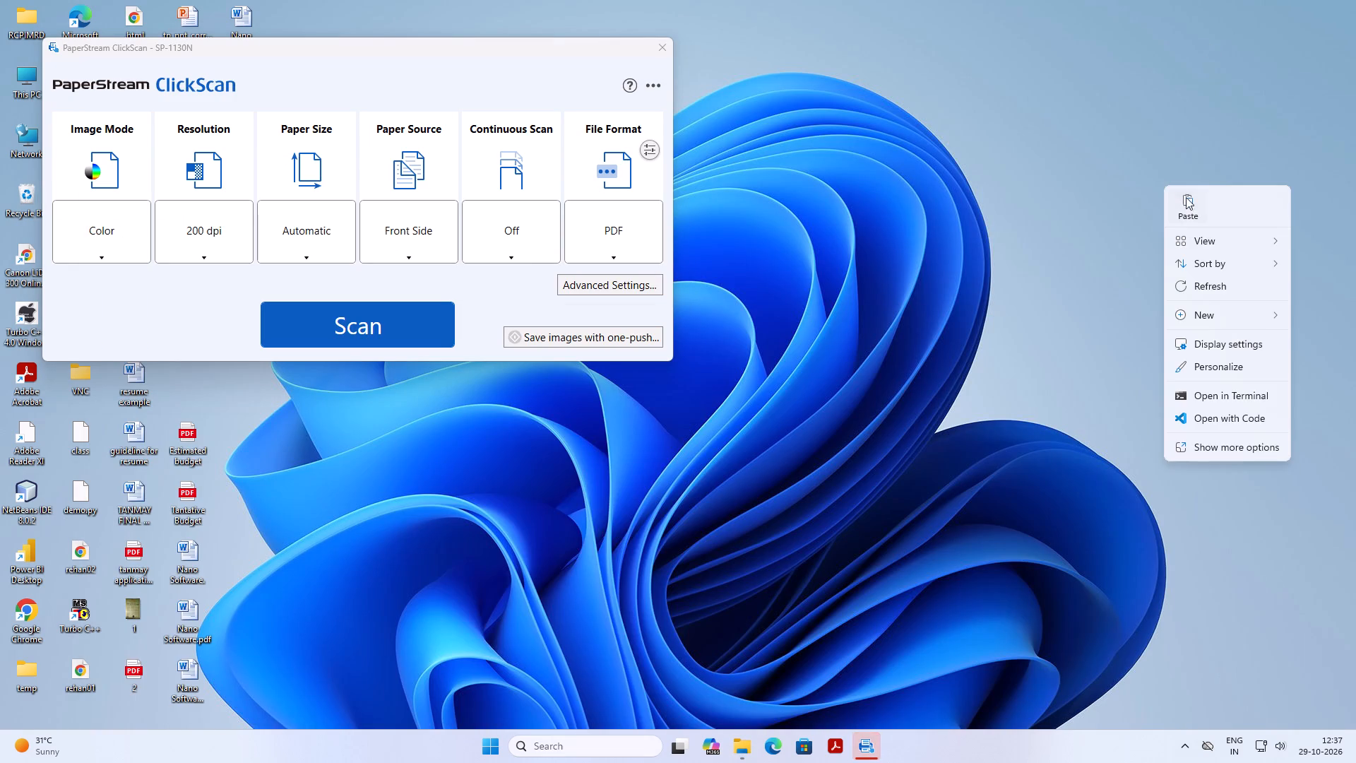
{"action": "left_click", "coordinate": [1187, 207]}
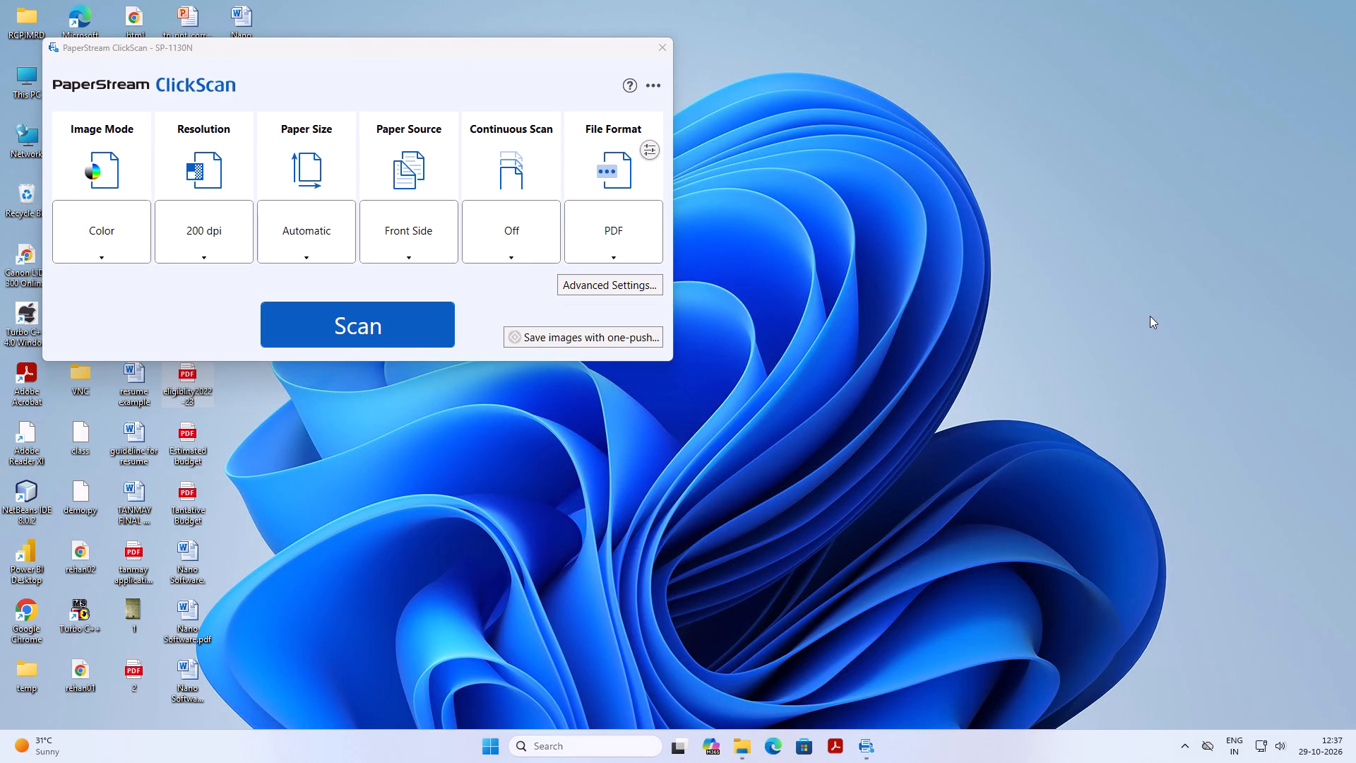
Reposition the eligiblity2022-23 PDF icon to the empty area near the desktop's upper-right corner.
{"action": "left_click_drag", "start_coordinate": [198, 386], "coordinate": [1206, 110]}
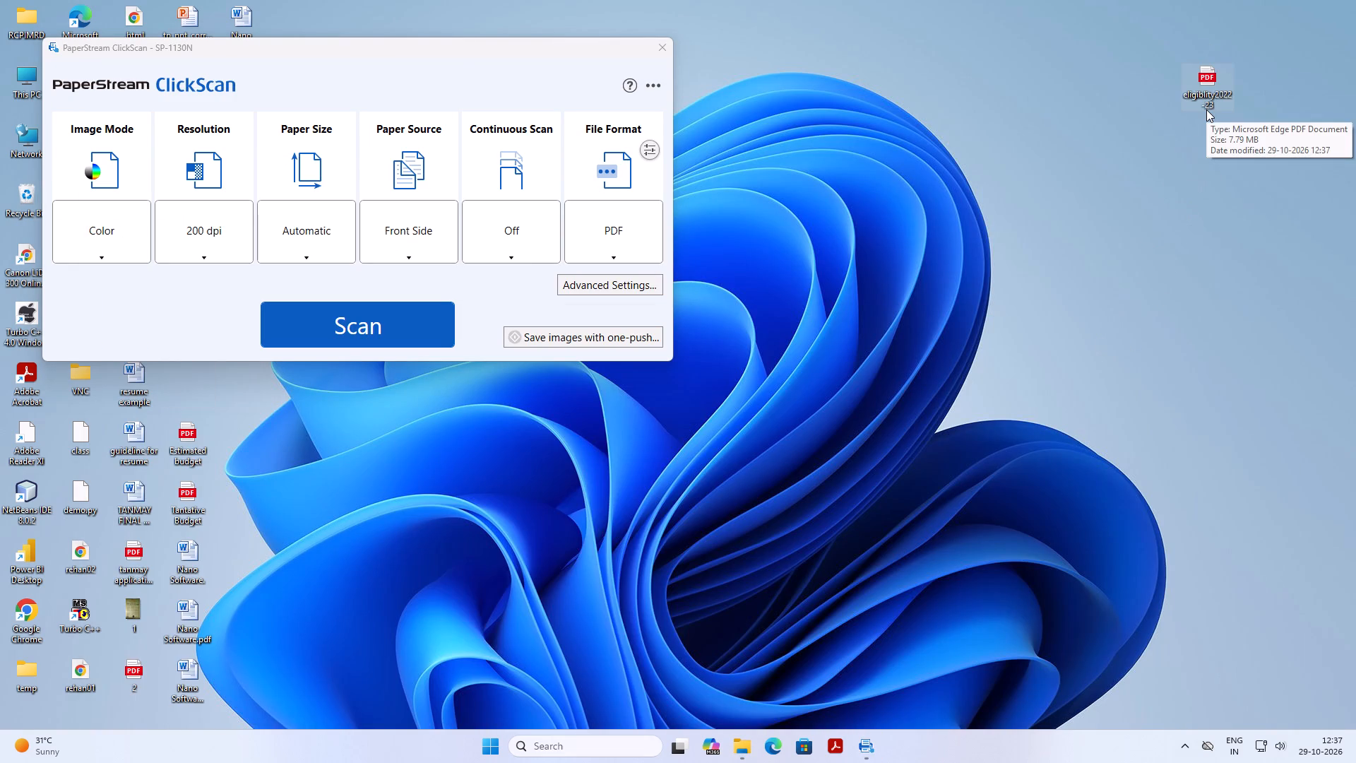
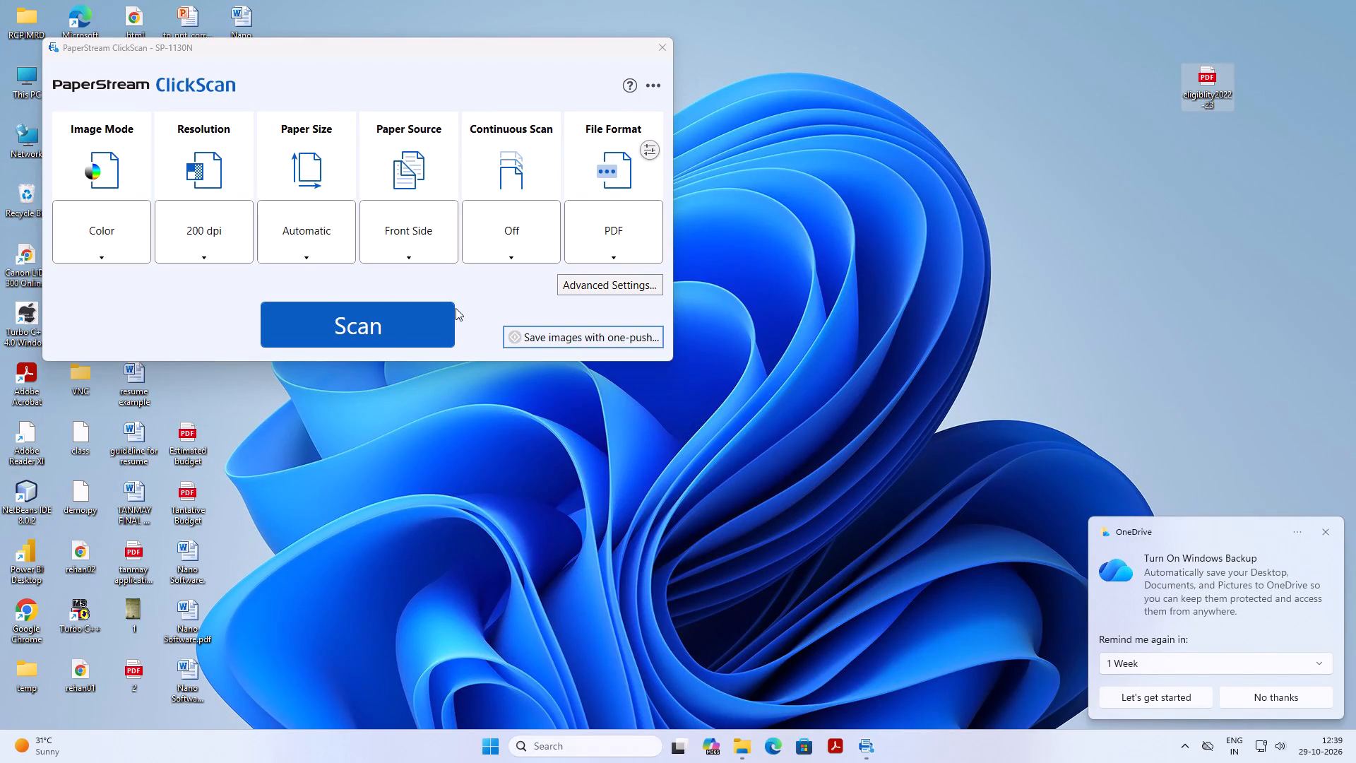
Start a new scan in PaperStream ClickScan with the existing color, 200 dpi, front-side PDF settings.
{"action": "left_click", "coordinate": [433, 310]}
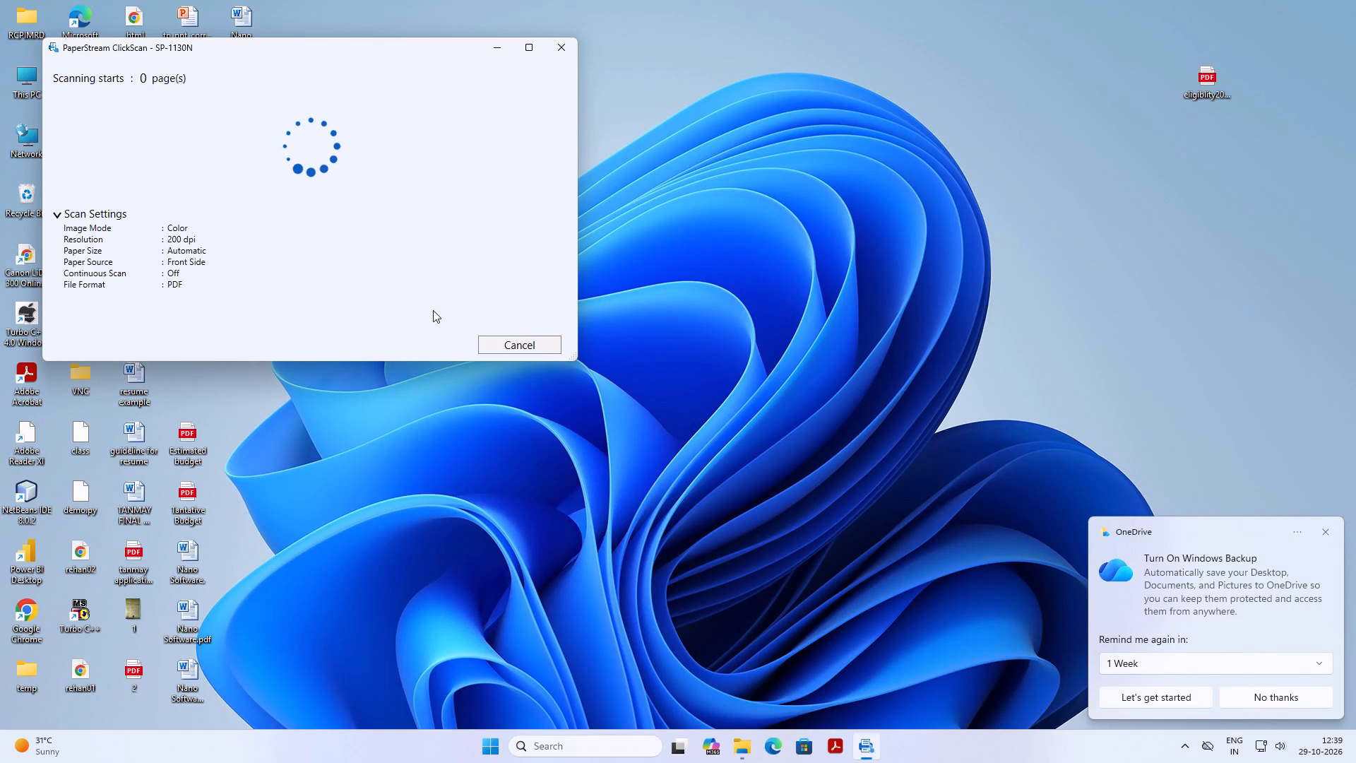
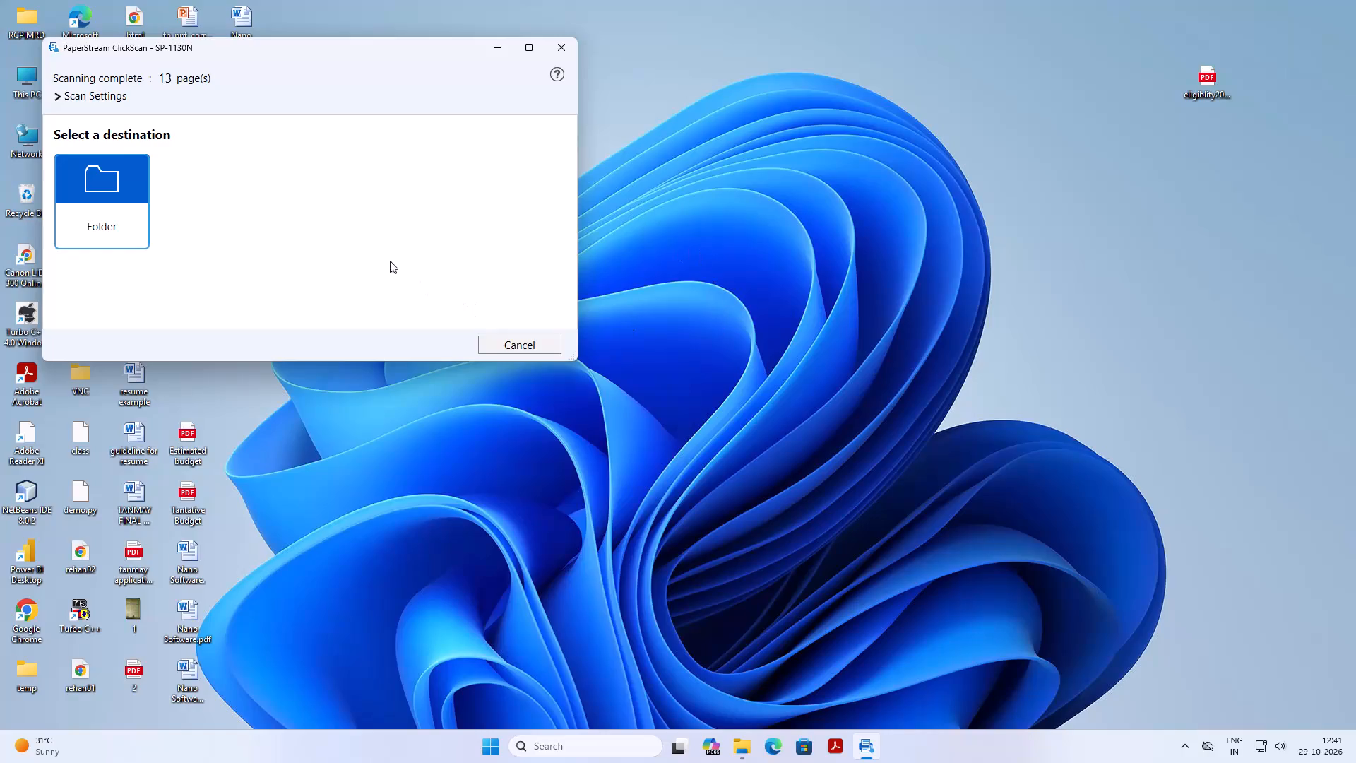
Send the completed scan to the Folder destination and look through its page thumbnails.
{"action": "left_click", "coordinate": [95, 199]}
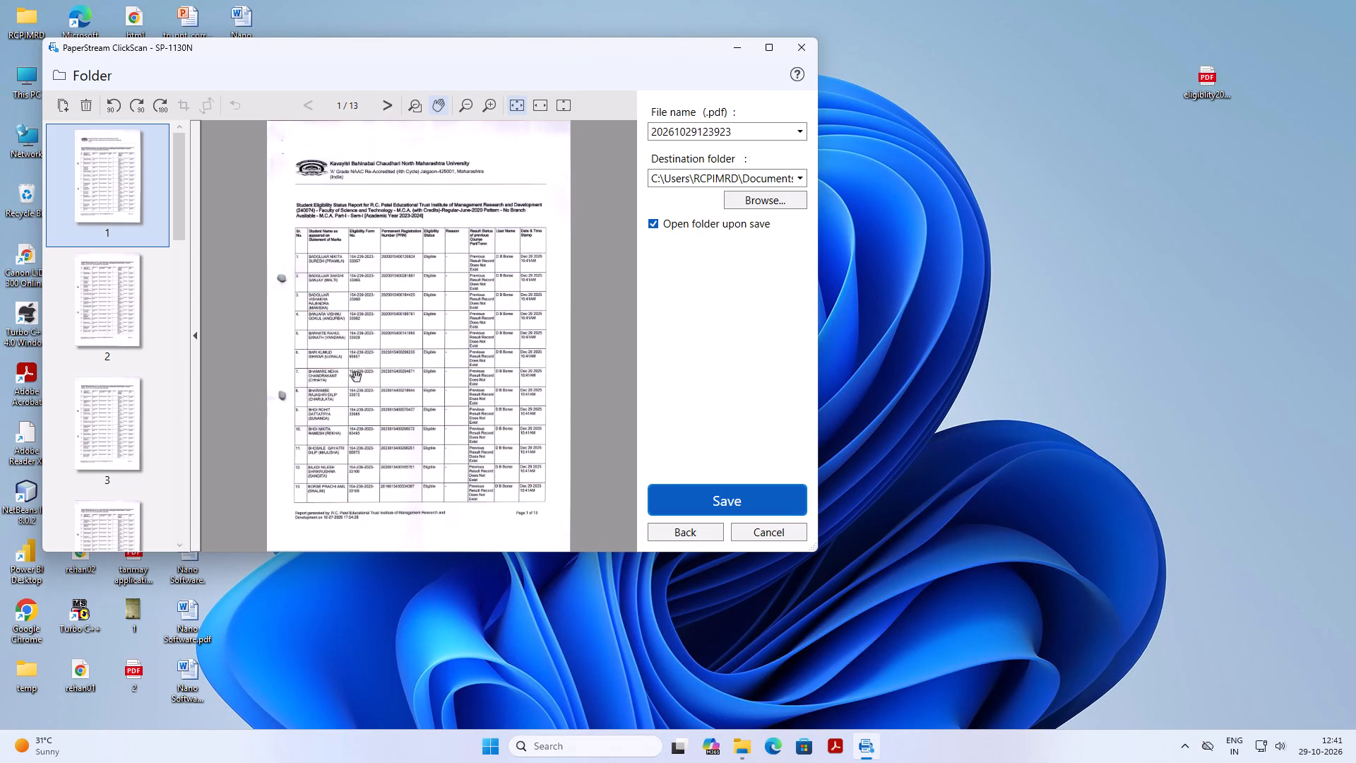
{"action": "scroll", "coordinate": [129, 386], "scroll_direction": "down", "scroll_amount": 20}
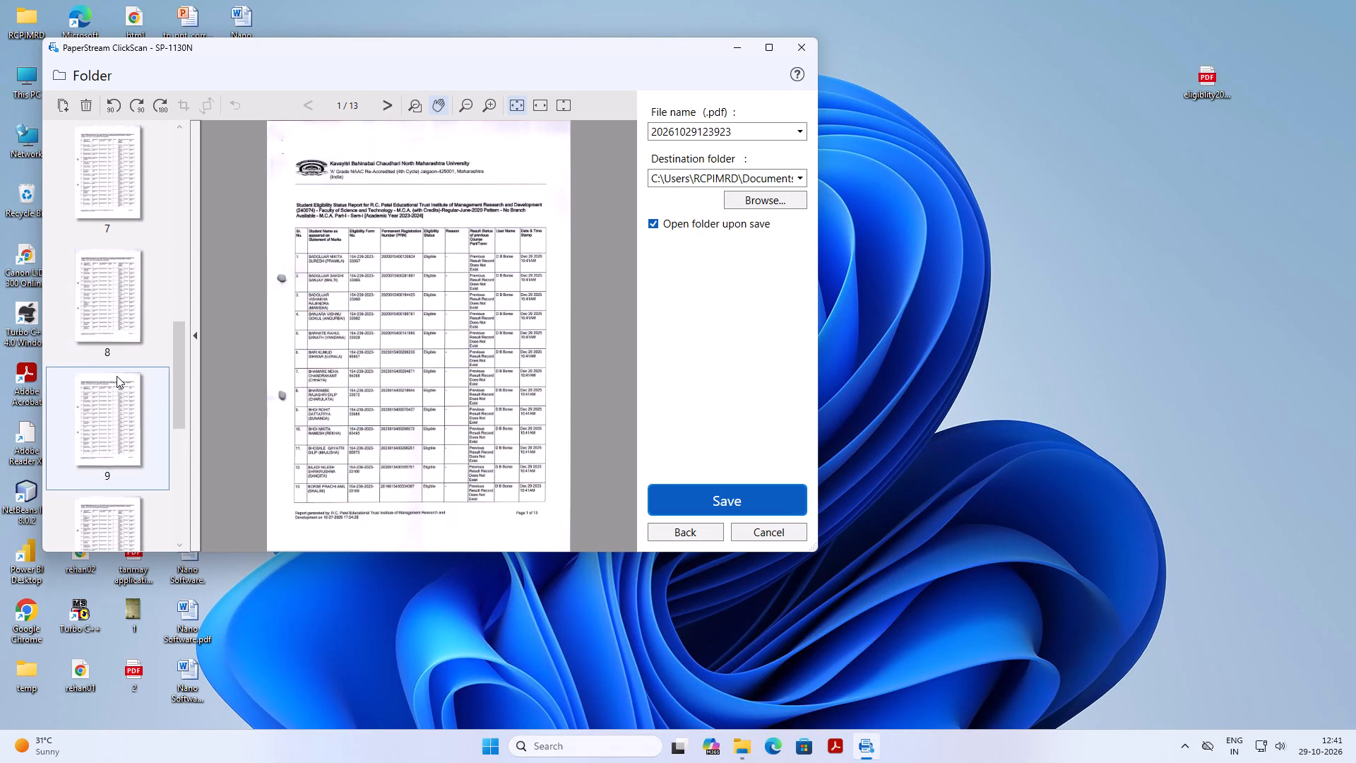
{"action": "scroll", "coordinate": [117, 376], "scroll_direction": "down", "scroll_amount": 20}
{"action": "scroll", "coordinate": [113, 357], "scroll_direction": "up", "scroll_amount": 20}
{"action": "scroll", "coordinate": [113, 357], "scroll_direction": "up", "scroll_amount": 3}
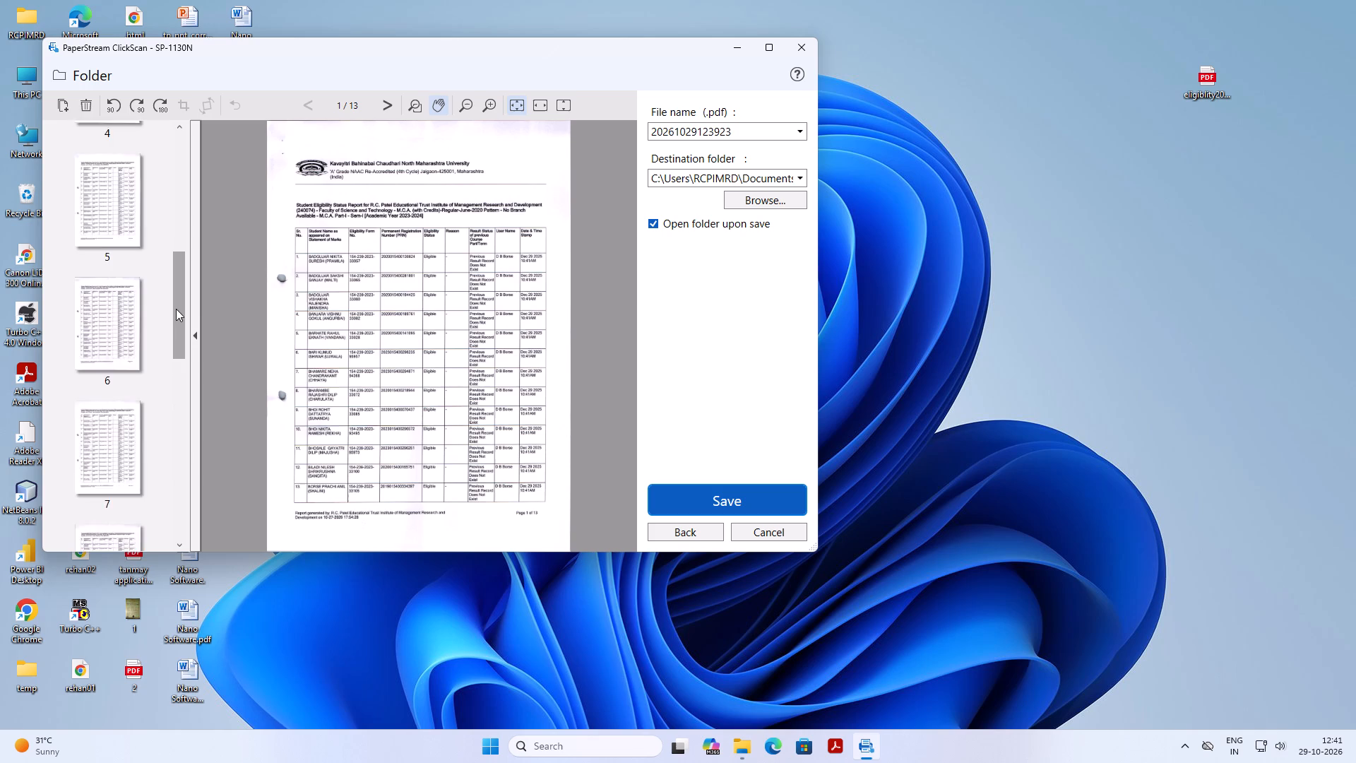
{"action": "scroll", "coordinate": [176, 309], "scroll_direction": "up", "scroll_amount": 20}
{"action": "scroll", "coordinate": [176, 309], "scroll_direction": "up", "scroll_amount": 4}
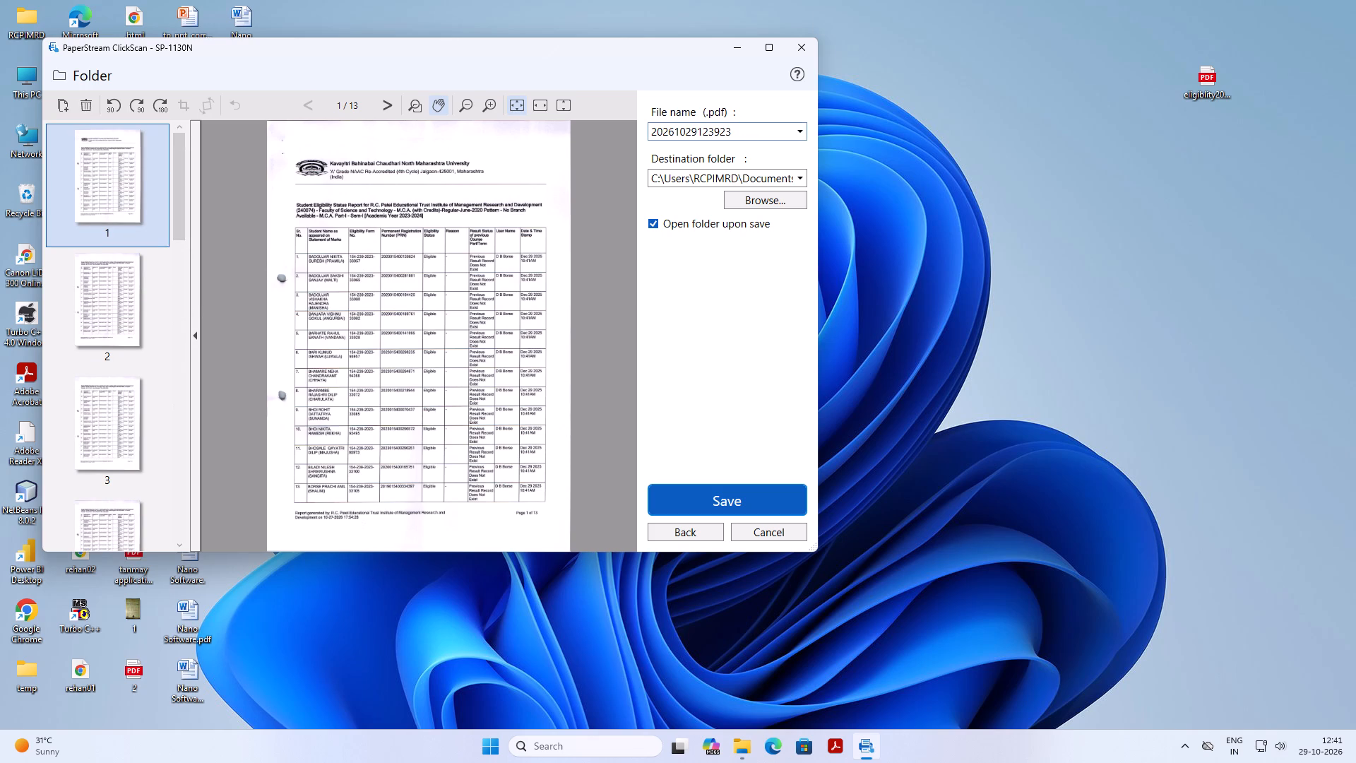
Set the scanned PDF's file name to eligiblity2023-24.
{"action": "left_click_drag", "start_coordinate": [740, 130], "coordinate": [533, 128]}
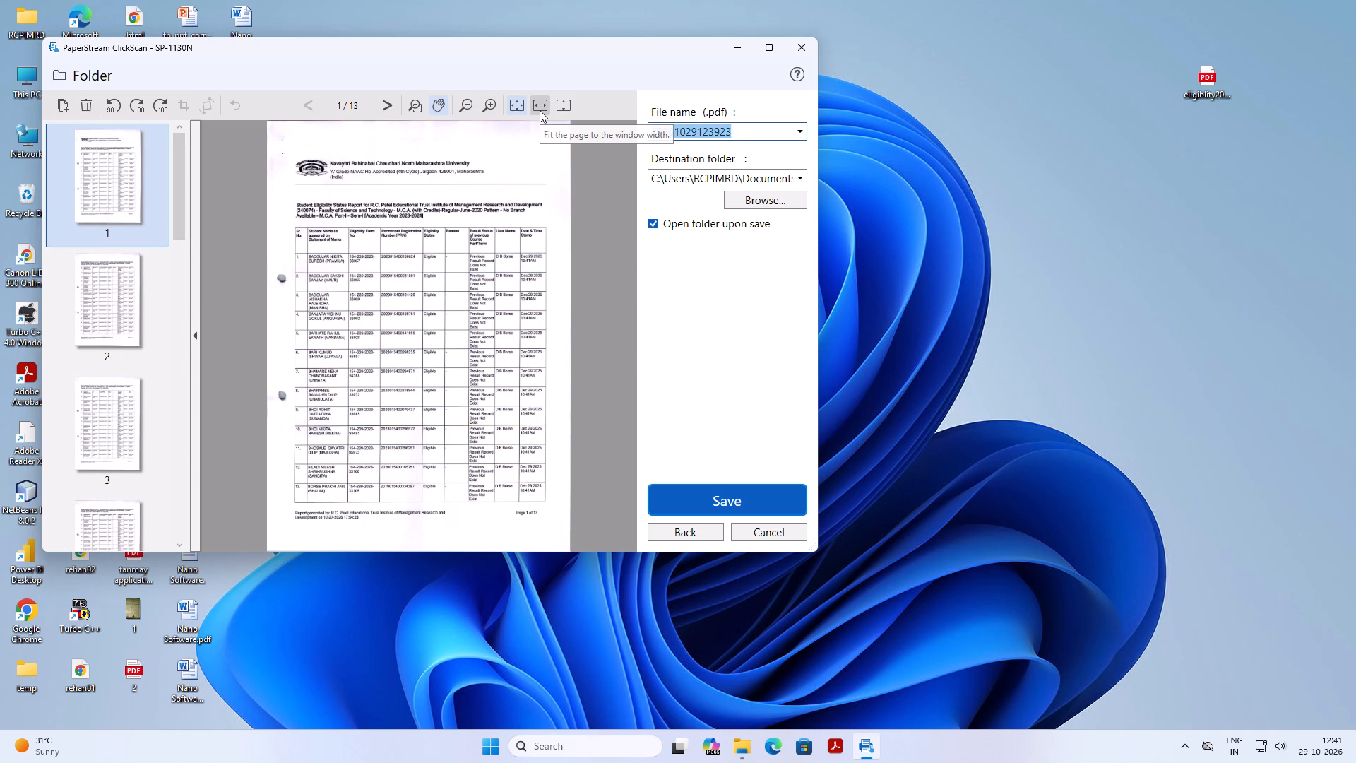
{"action": "type", "text": "eligiblity"}
{"action": "key", "text": "Right"}
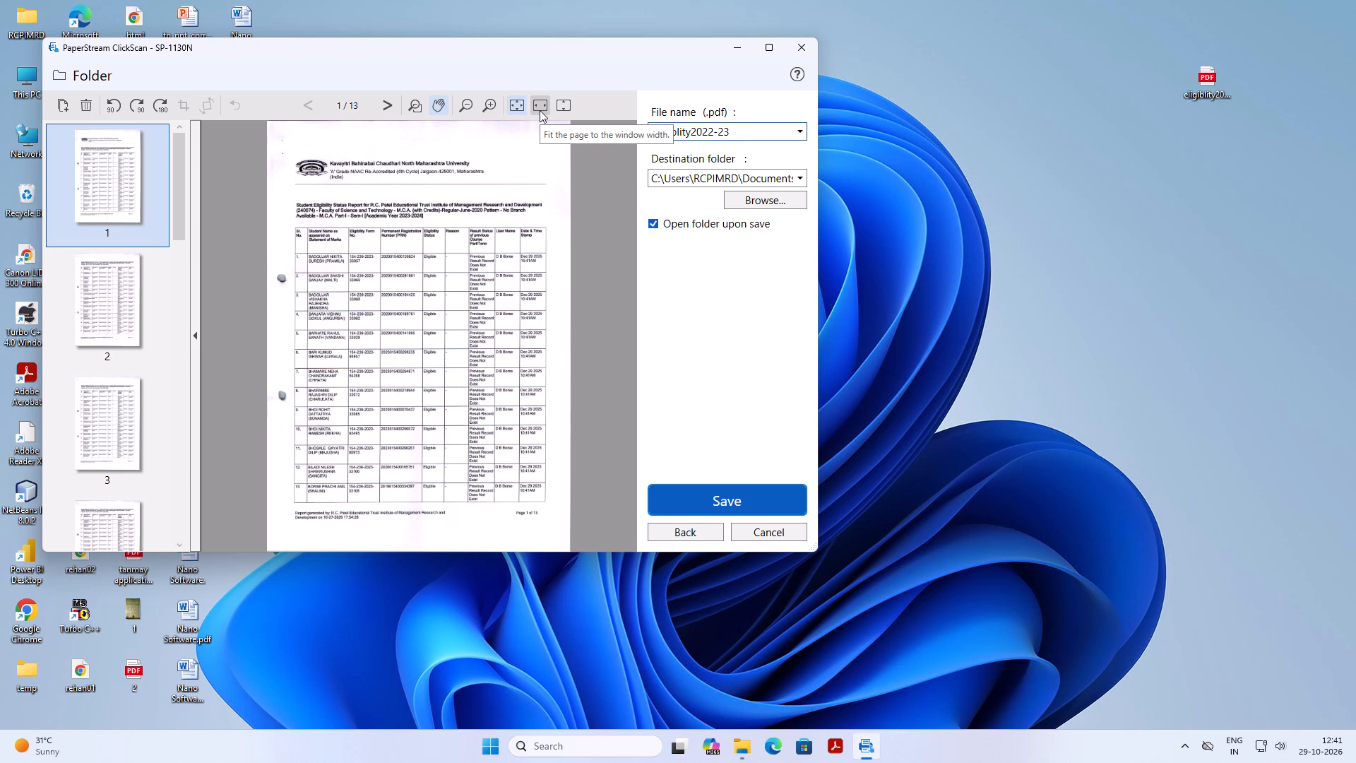
{"action": "key", "text": "Left"}
{"action": "key", "text": "Left"}
{"action": "key", "text": "Left"}
{"action": "key", "text": "BackSpace"}
{"action": "key", "text": "3"}
{"action": "key", "text": "Right"}
{"action": "key", "text": "Right"}
{"action": "key", "text": "Right"}
{"action": "key", "text": "BackSpace"}
{"action": "type", "text": "24"}
{"action": "key", "text": "BackSpace"}
{"action": "key", "text": "BackSpace"}
{"action": "key", "text": "4"}
Save the scanned PDF to the Documents folder, keeping the option to open the folder upon save.
{"action": "scroll", "coordinate": [82, 331], "scroll_direction": "down", "scroll_amount": 4}
{"action": "scroll", "coordinate": [82, 331], "scroll_direction": "up", "scroll_amount": 7}
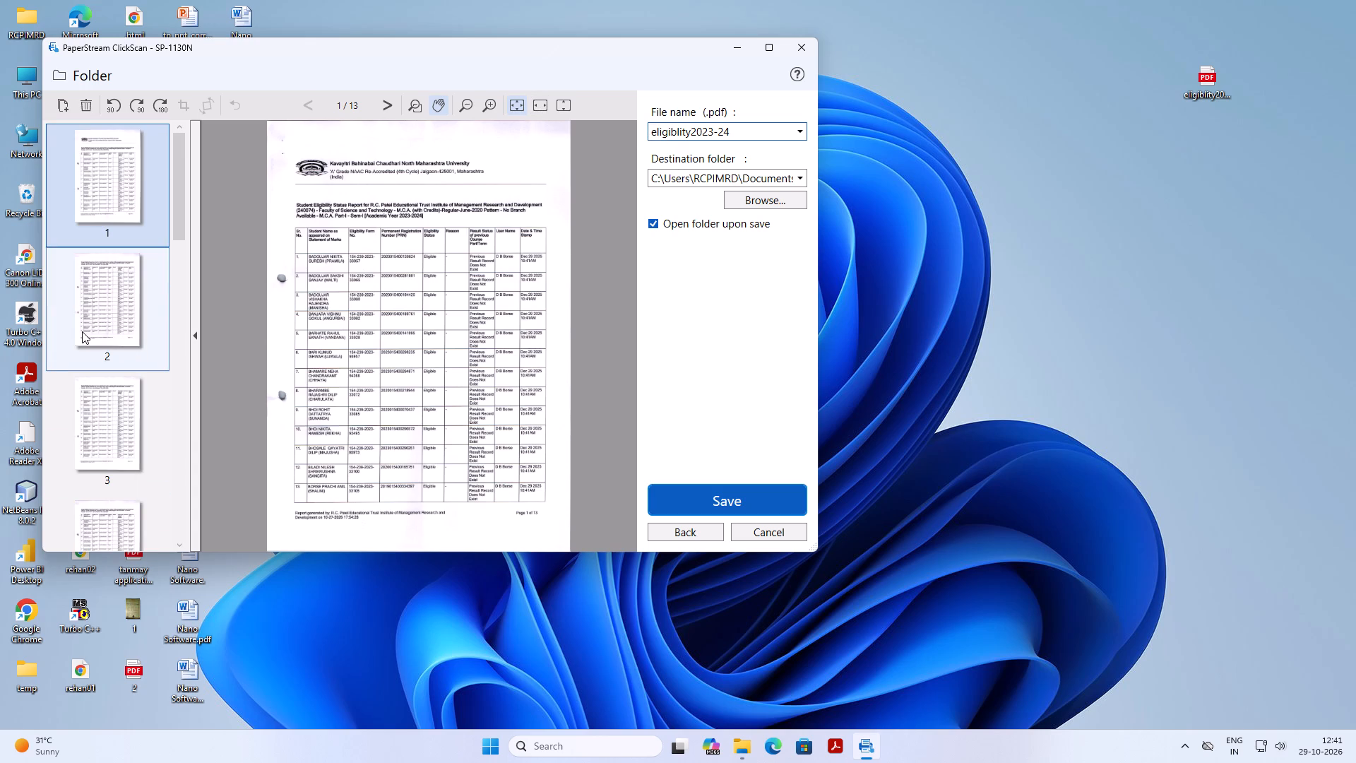
{"action": "scroll", "coordinate": [82, 331], "scroll_direction": "up", "scroll_amount": 5}
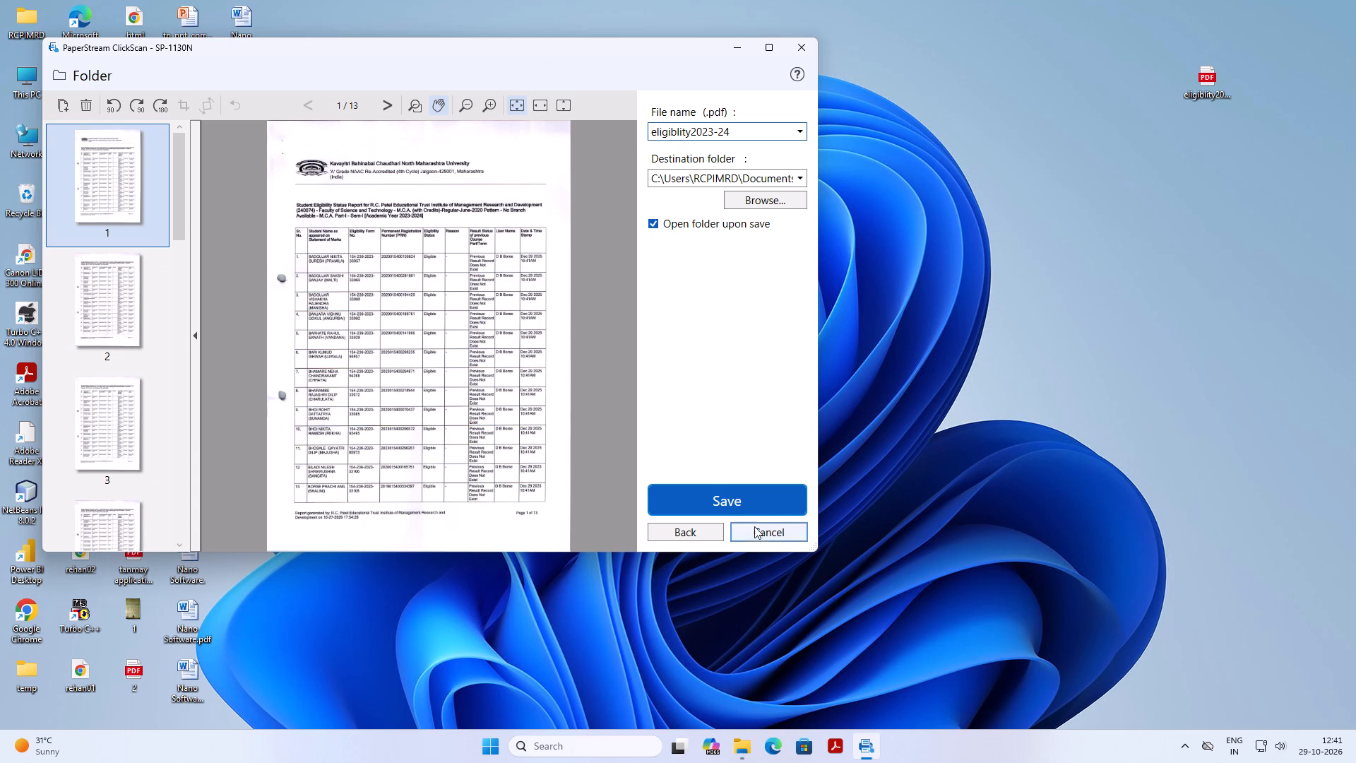
{"action": "left_click", "coordinate": [730, 504]}
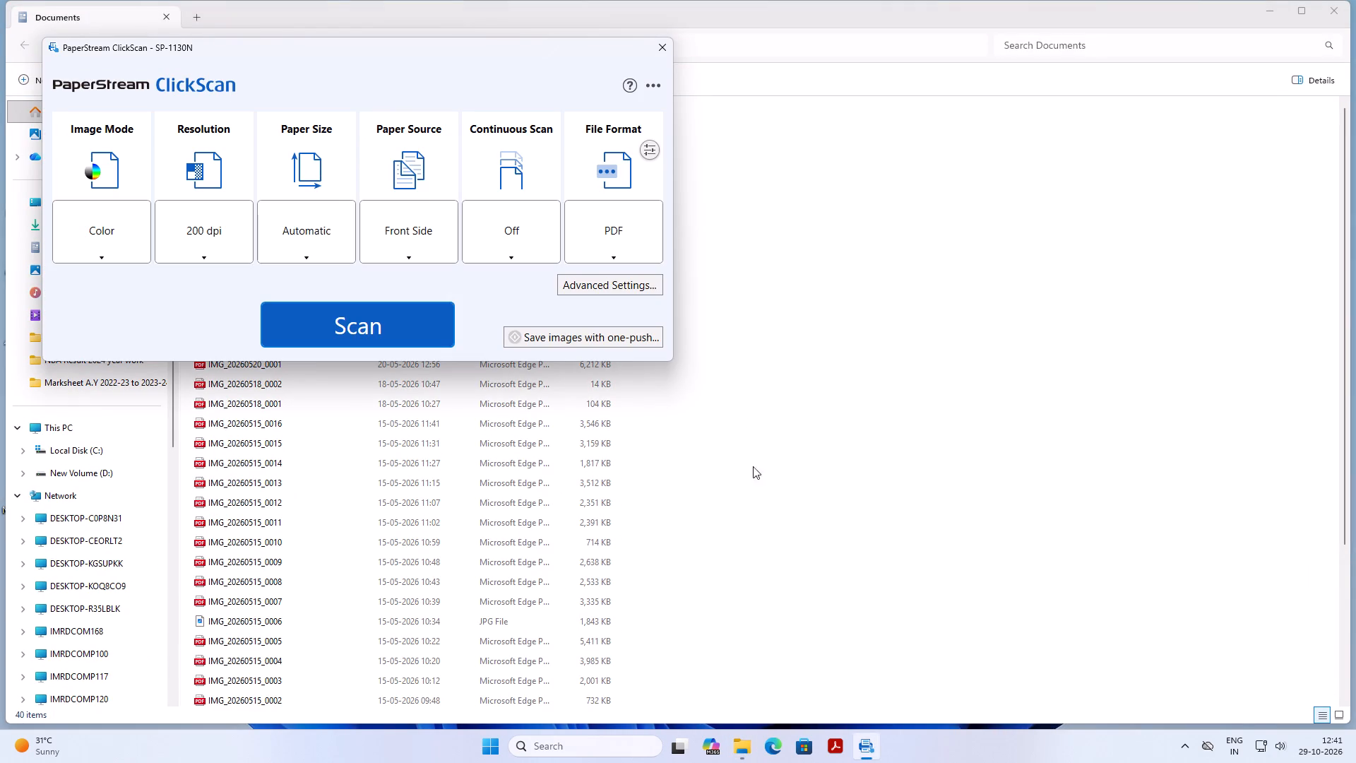
Move the eligiblity2023-24 PDF from the Documents folder to the desktop by cutting and pasting it.
{"action": "left_click_drag", "start_coordinate": [542, 50], "coordinate": [1095, 258]}
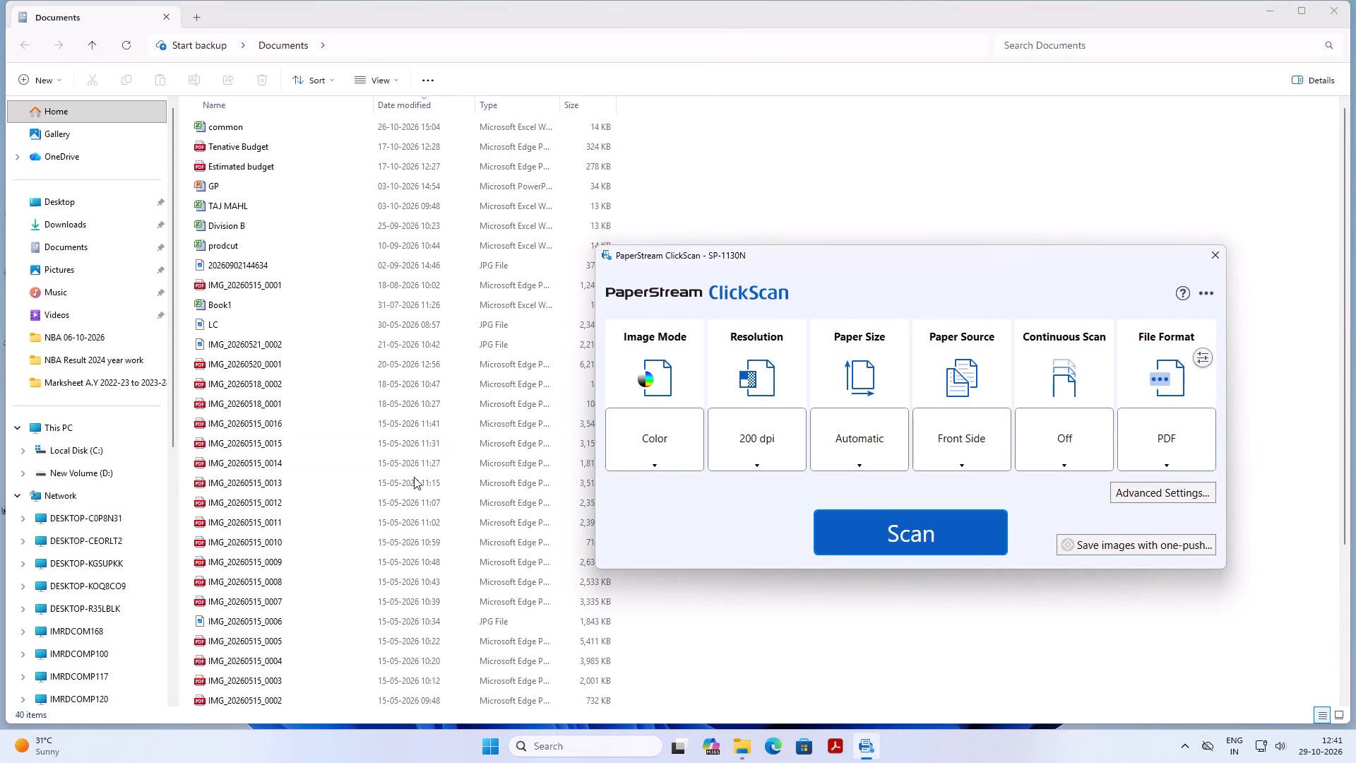
{"action": "scroll", "coordinate": [417, 479], "scroll_direction": "down", "scroll_amount": 5}
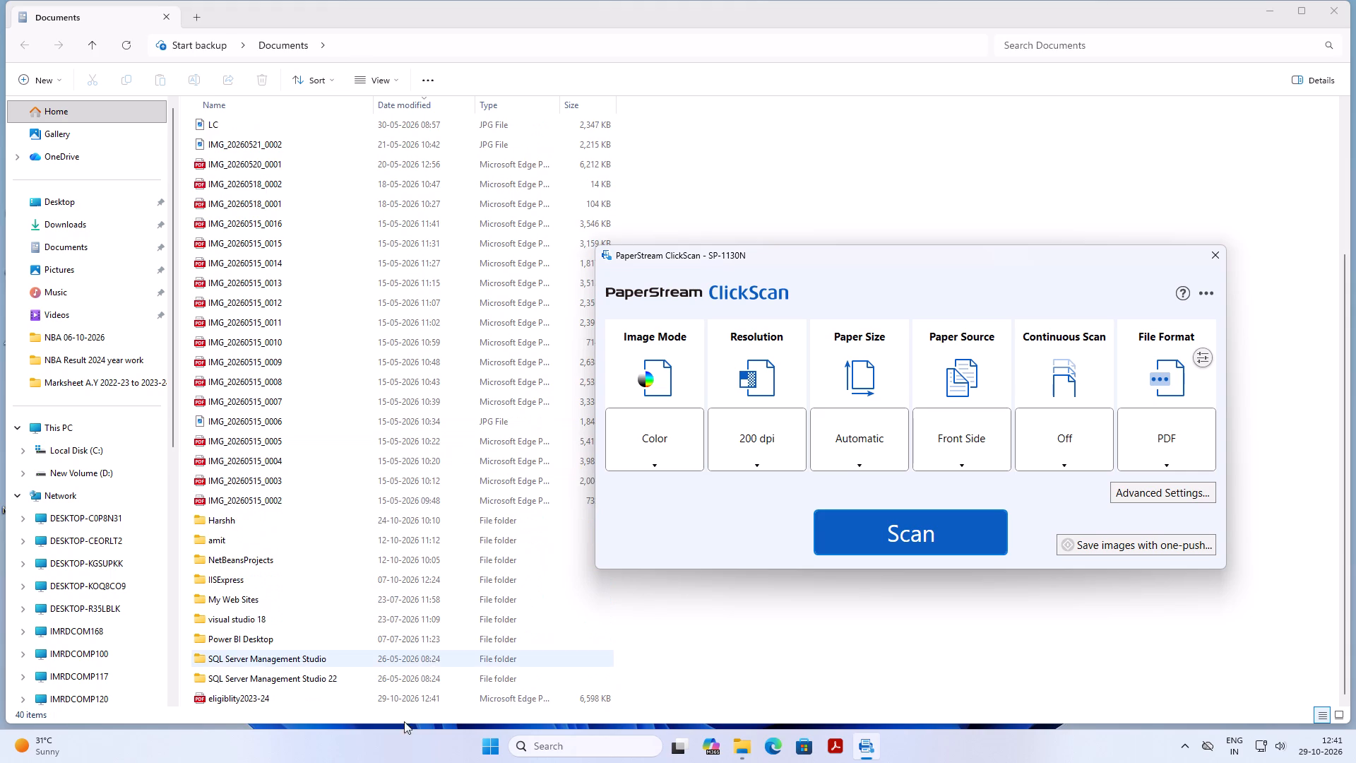
{"action": "left_click", "coordinate": [299, 693]}
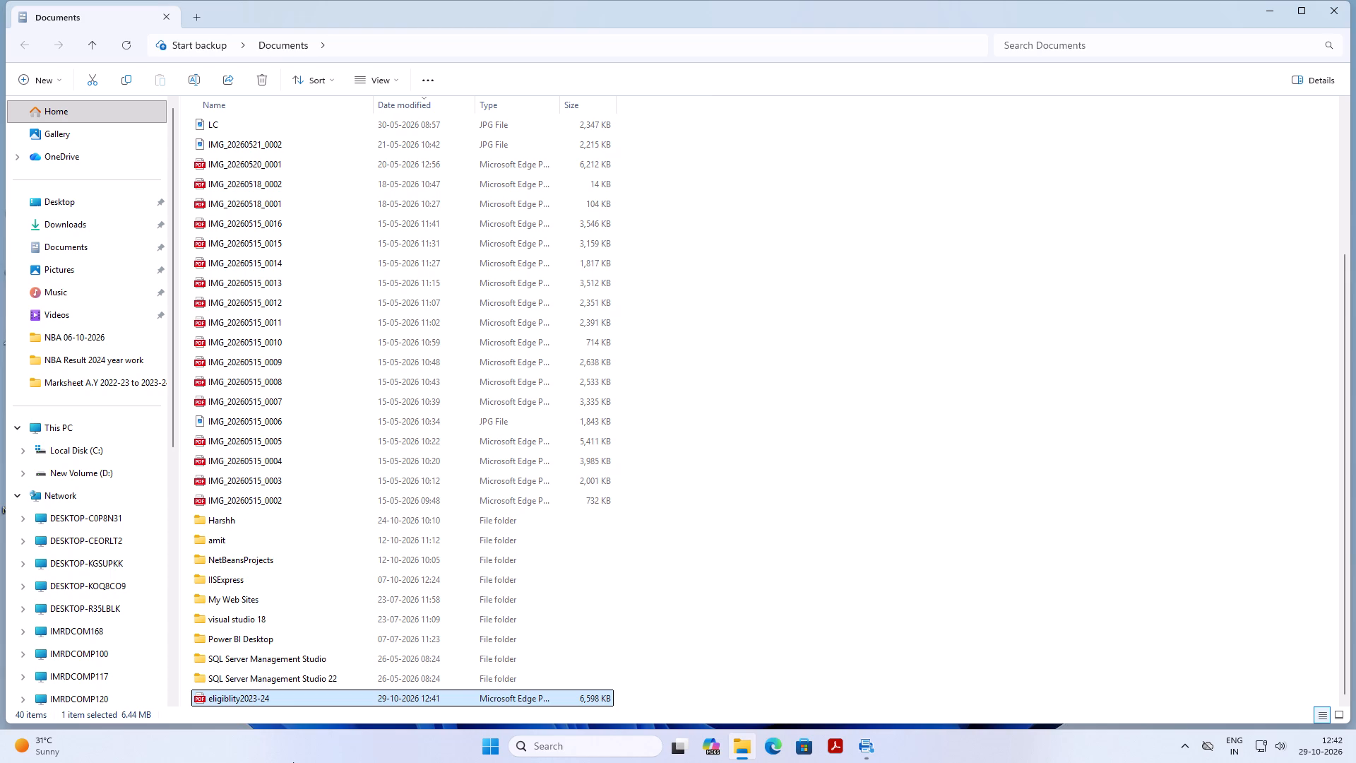
{"action": "key", "text": "ctrl+x"}
{"action": "left_click", "coordinate": [1268, 11]}
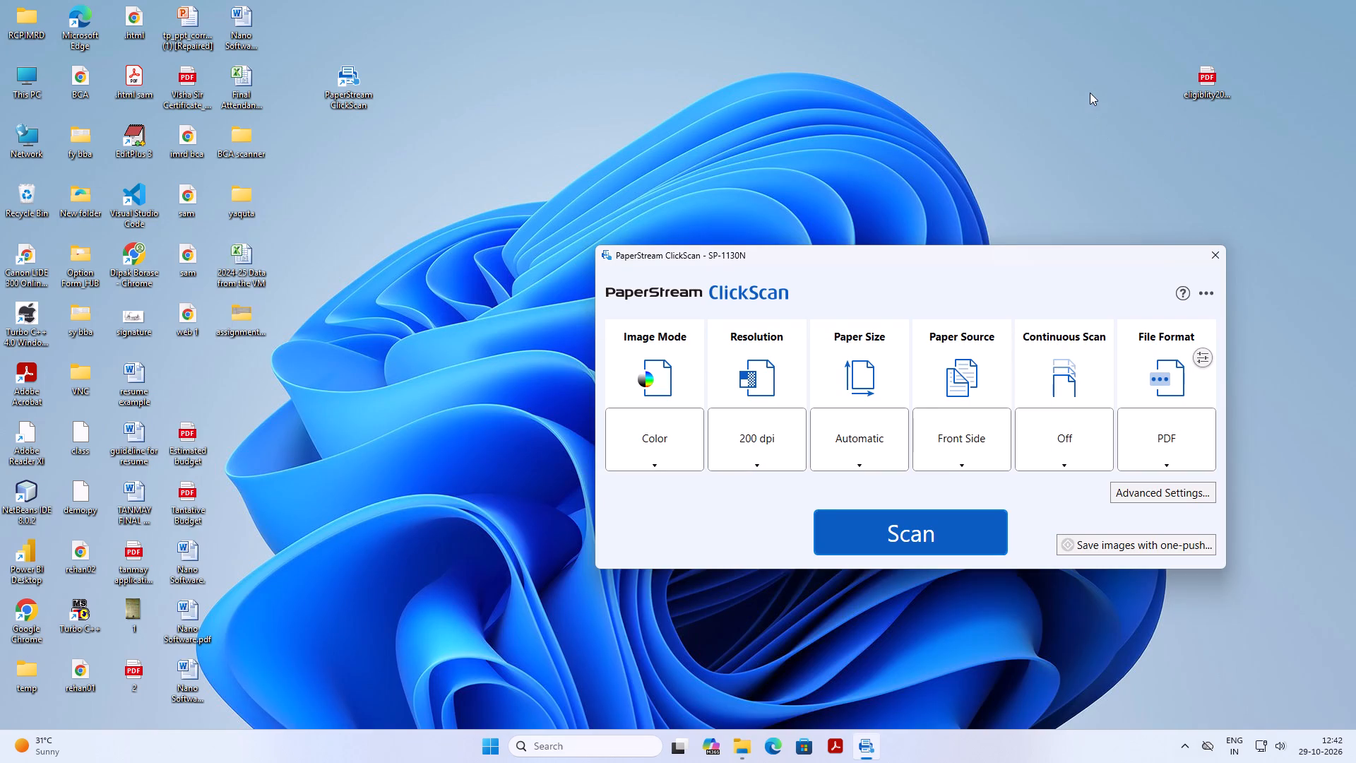
{"action": "right_click", "coordinate": [1090, 93]}
{"action": "left_click", "coordinate": [1110, 105]}
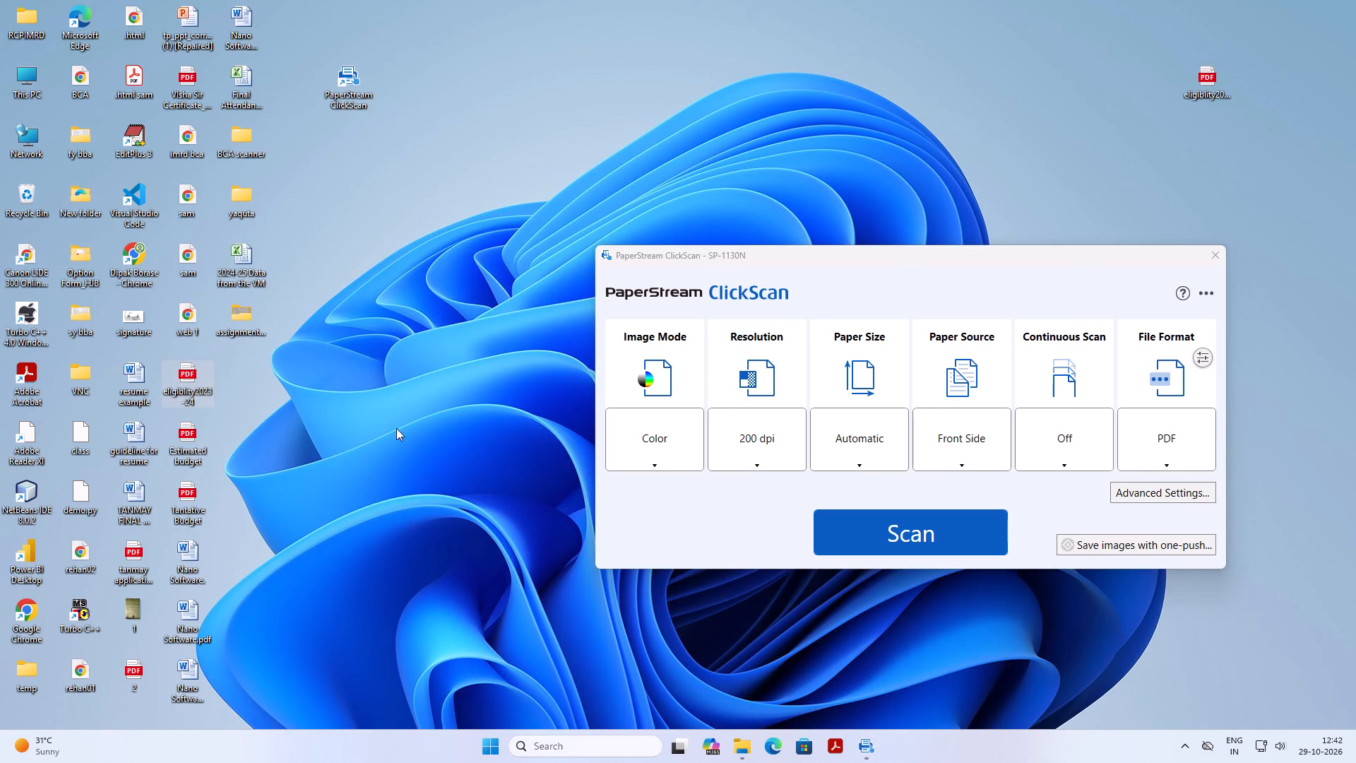
Place the eligiblity2023-24 icon near the eligiblity2022-23 icon in the desktop's empty area, and shift the eligiblity2022-23 icon farther away from it.
{"action": "left_click_drag", "start_coordinate": [176, 387], "coordinate": [1084, 106]}
{"action": "left_click_drag", "start_coordinate": [1084, 106], "coordinate": [1150, 84]}
{"action": "left_click", "coordinate": [1230, 152]}
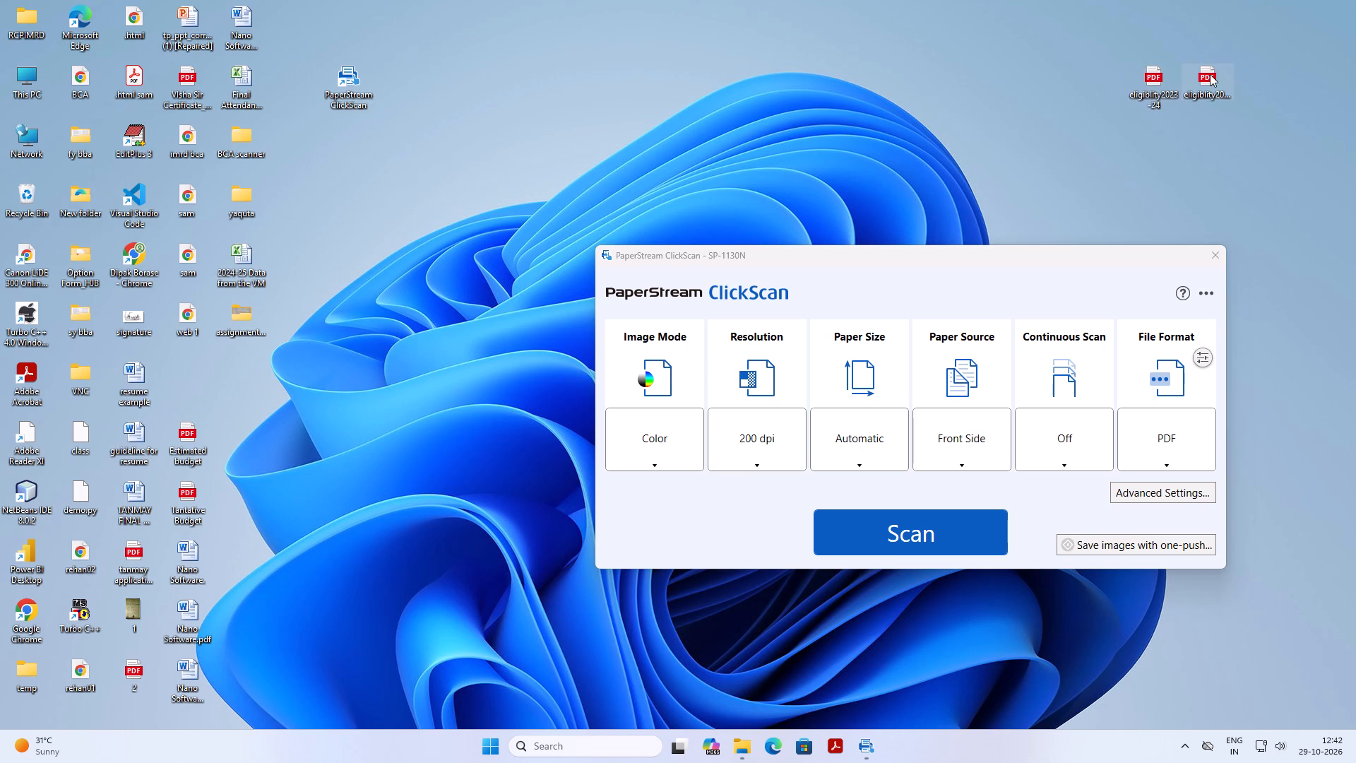
{"action": "left_click_drag", "start_coordinate": [1208, 87], "coordinate": [1251, 89]}
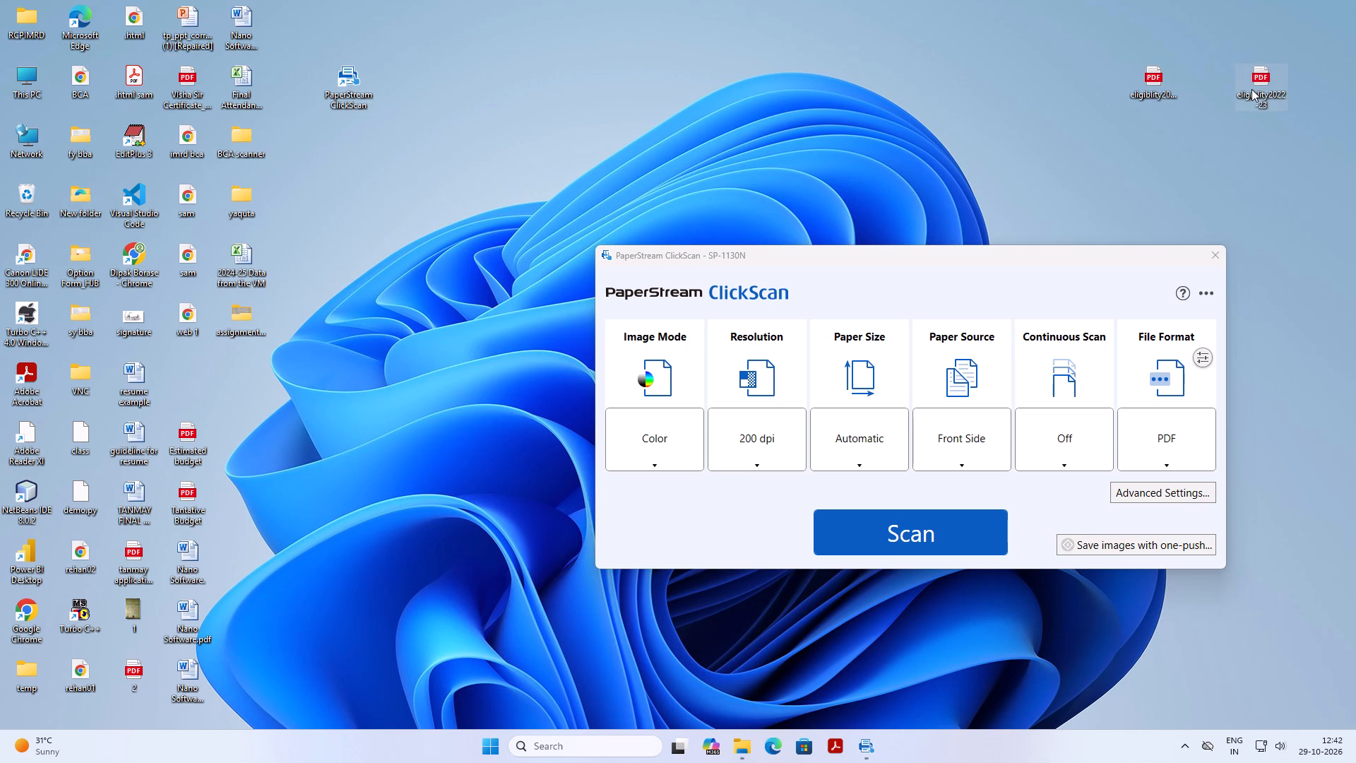
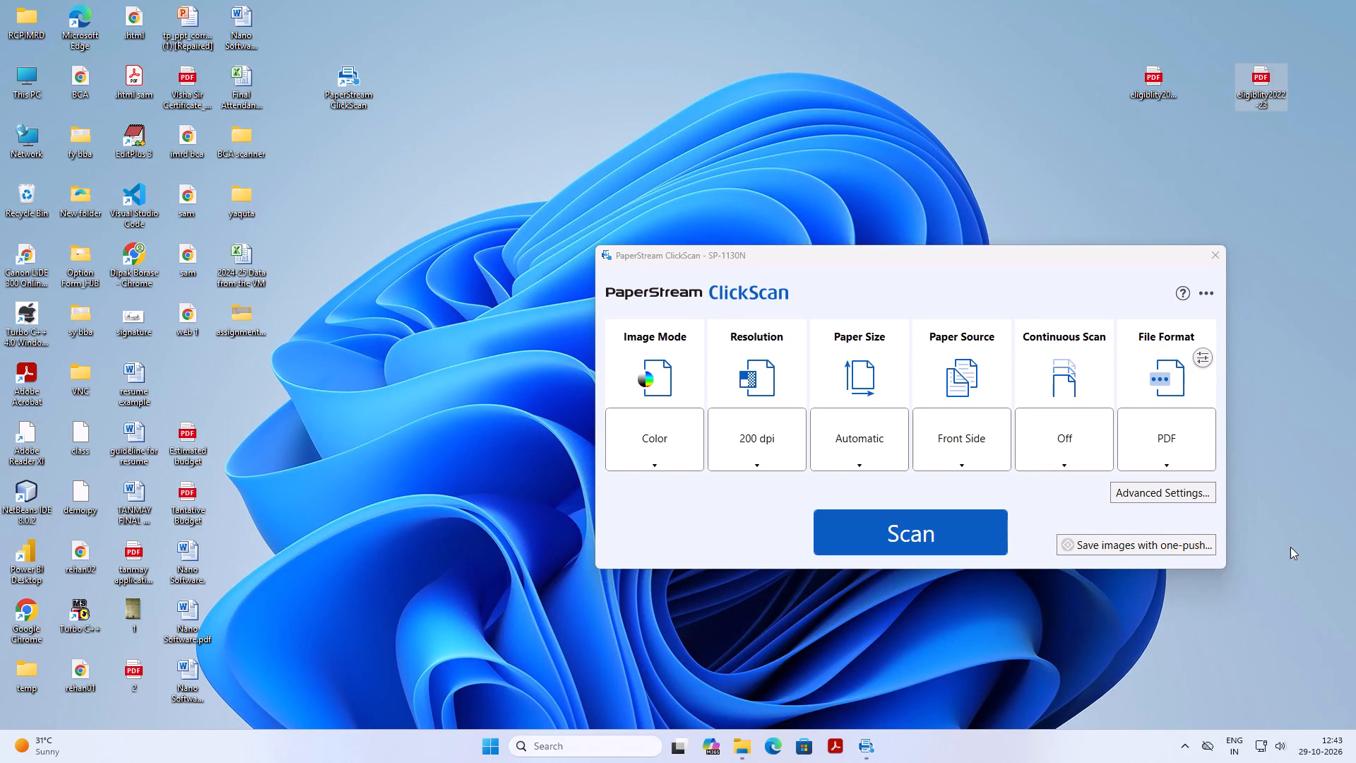
Scan the next eligibility report to PDF with the current front-side, color, 200 dpi settings and choose Folder as the destination.
{"action": "left_click", "coordinate": [889, 542]}
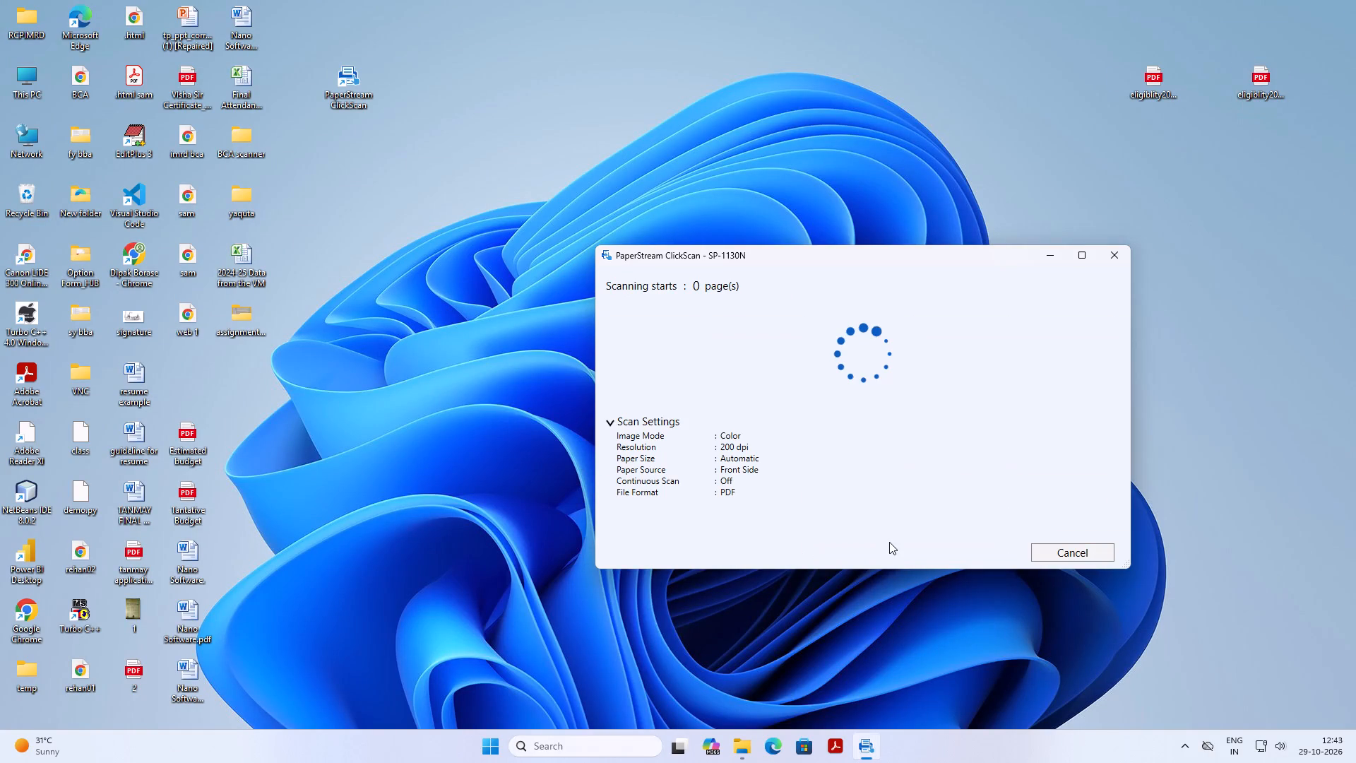
{"action": "left_click", "coordinate": [741, 762]}
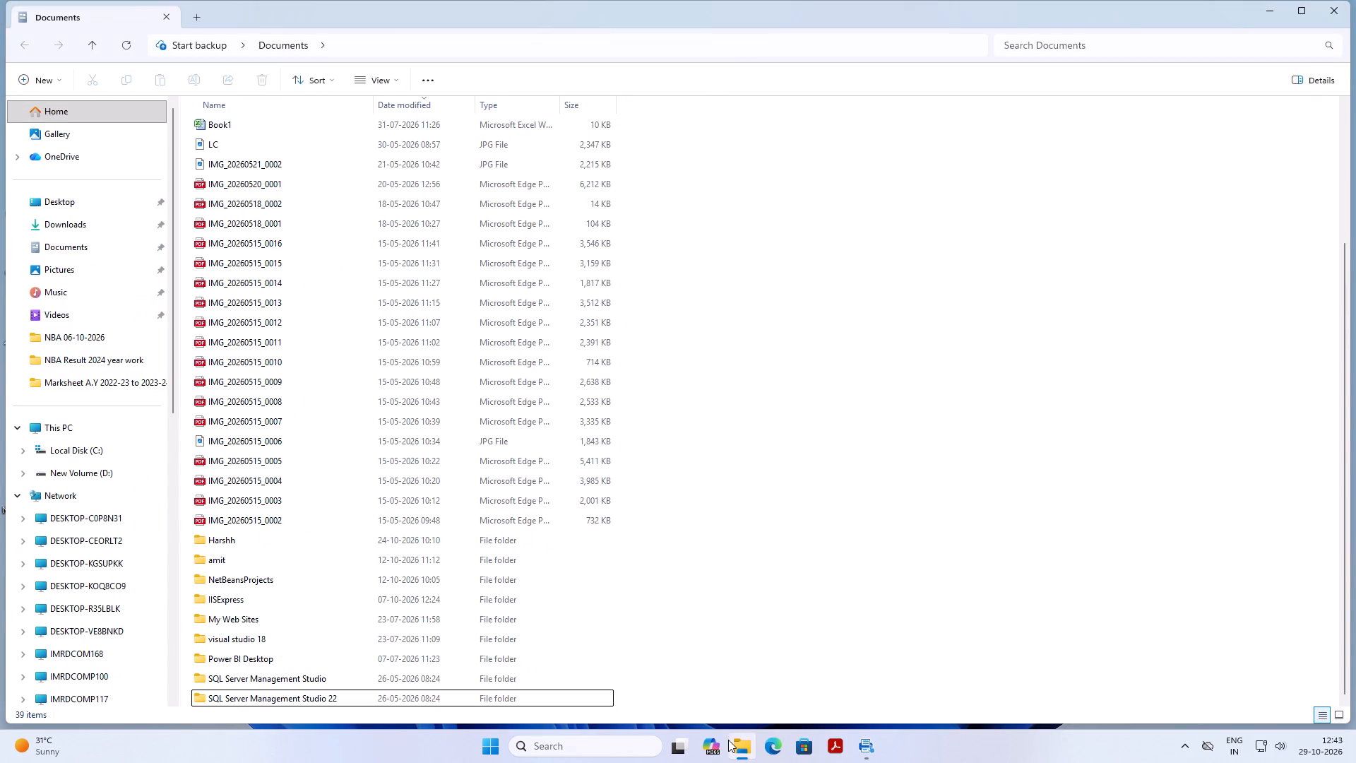
{"action": "left_click", "coordinate": [1327, 13]}
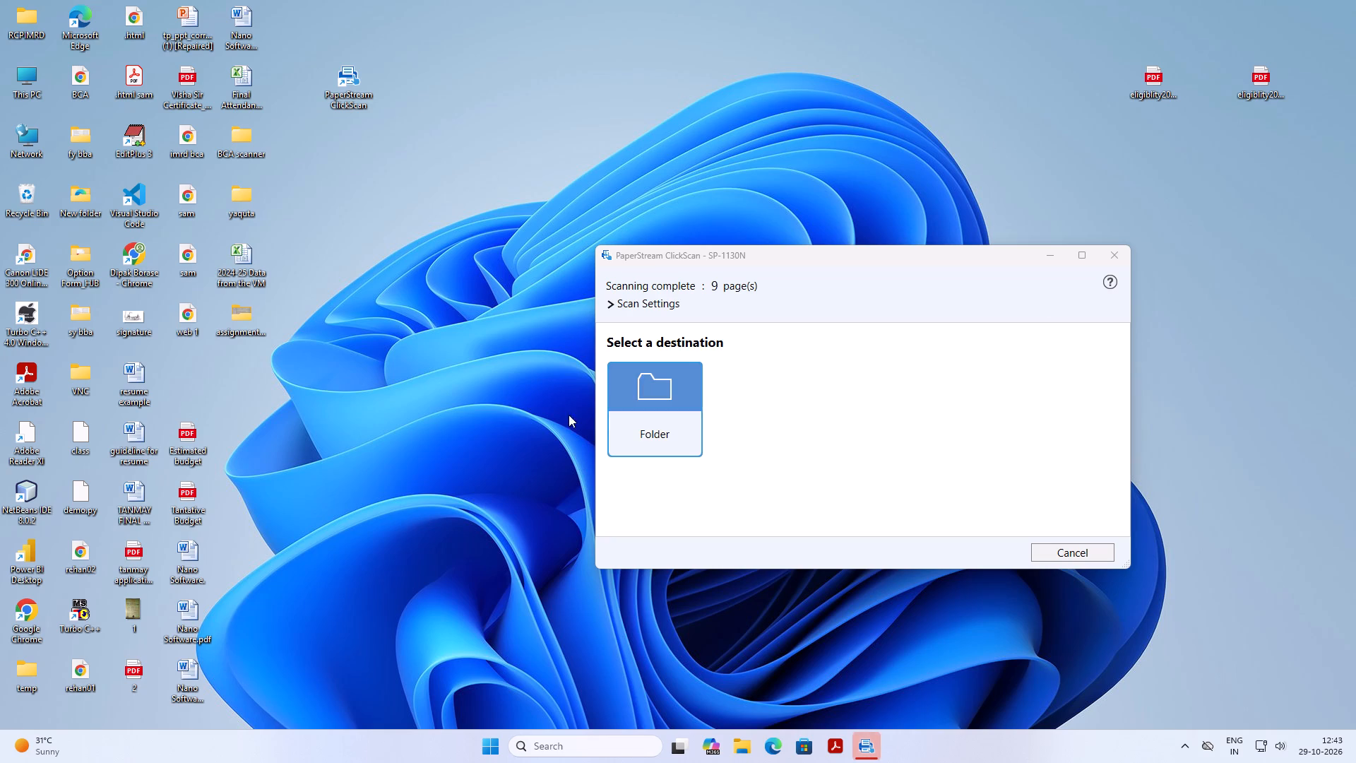
{"action": "left_click", "coordinate": [659, 420]}
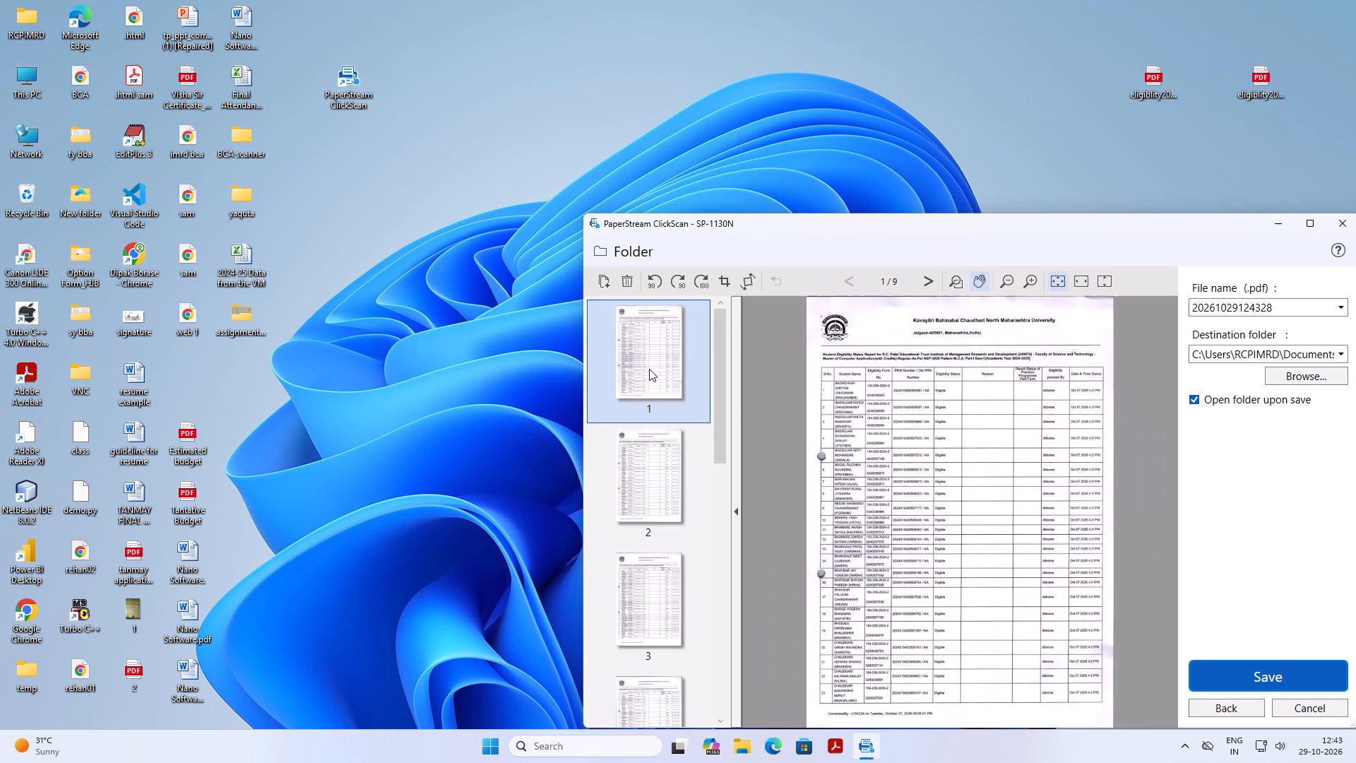
Examine the page previews of the scanned eligibility report to check the pages and their academic year.
{"action": "left_click", "coordinate": [659, 489]}
{"action": "left_click", "coordinate": [631, 610]}
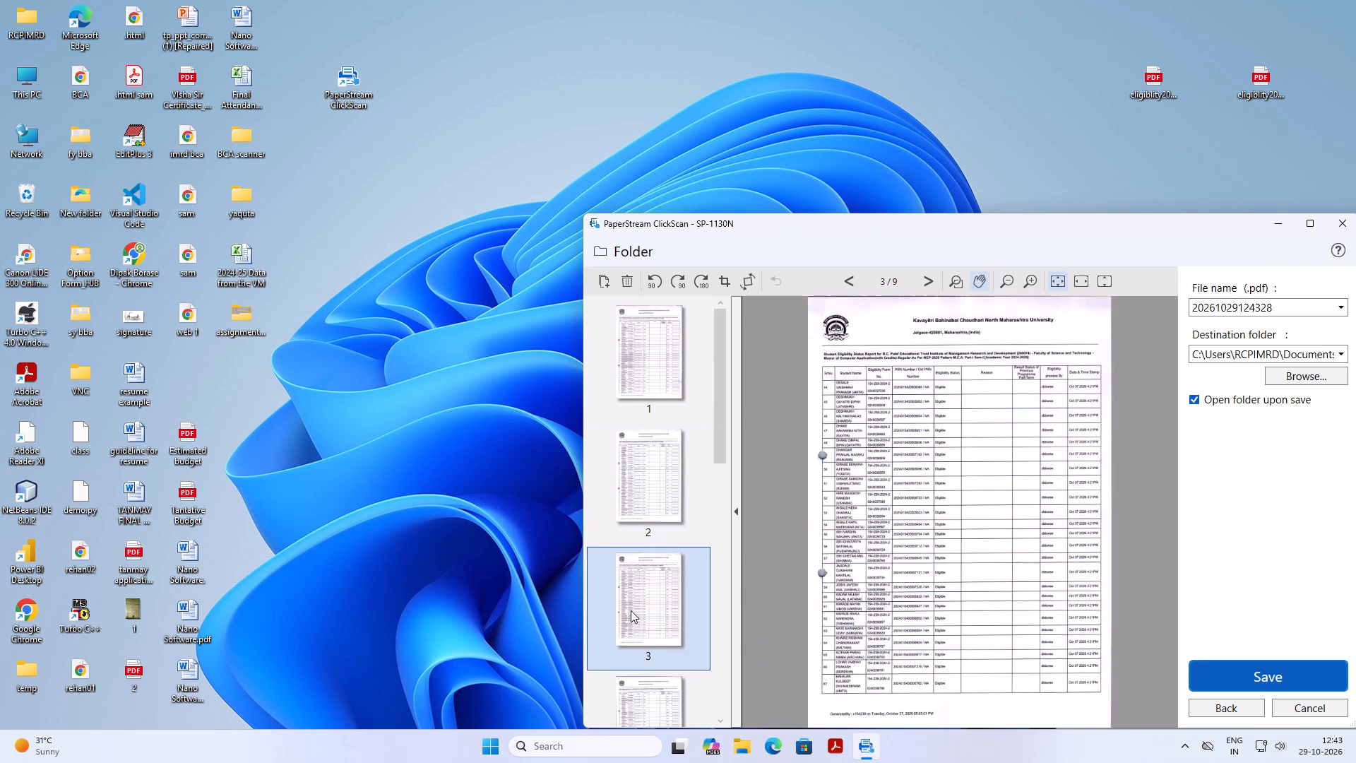
{"action": "left_click", "coordinate": [650, 702]}
{"action": "scroll", "coordinate": [656, 685], "scroll_direction": "down", "scroll_amount": 4}
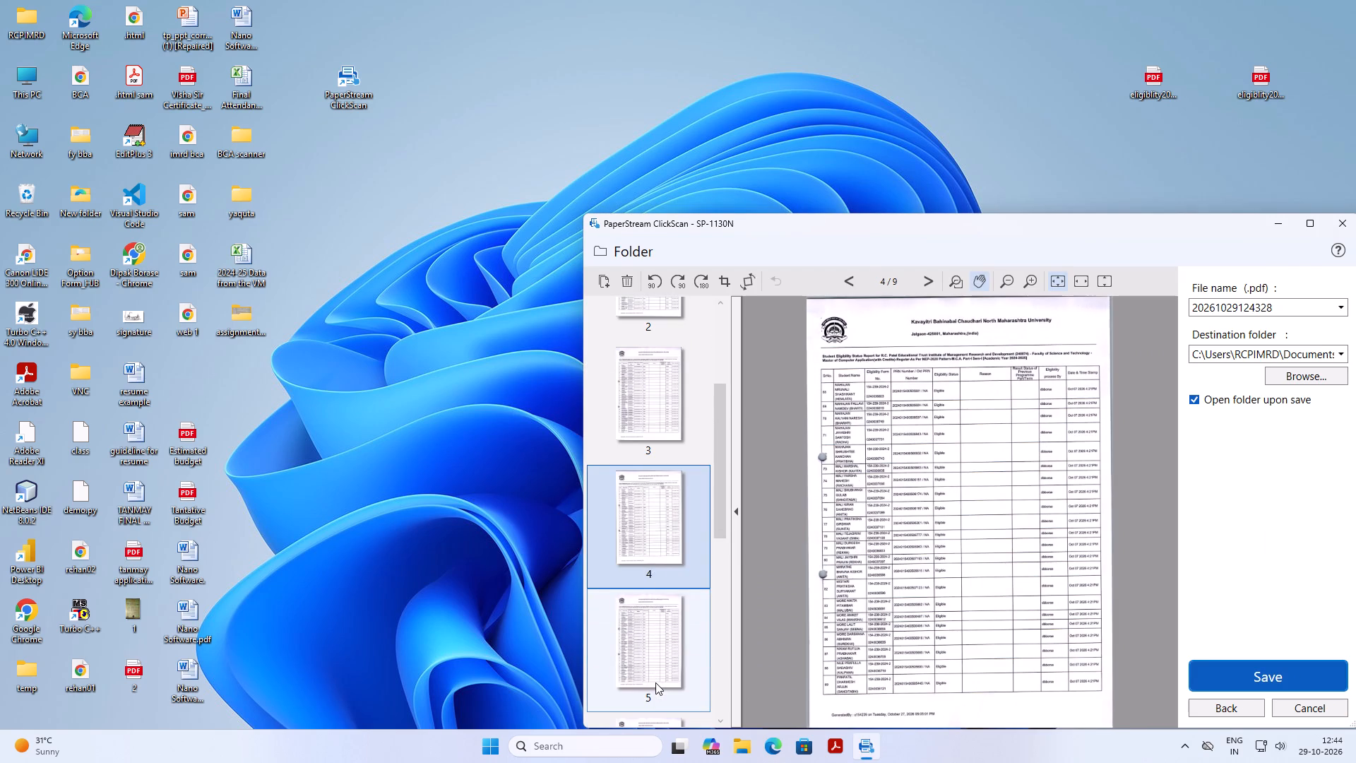
{"action": "left_click", "coordinate": [655, 682]}
{"action": "scroll", "coordinate": [653, 682], "scroll_direction": "down", "scroll_amount": 13}
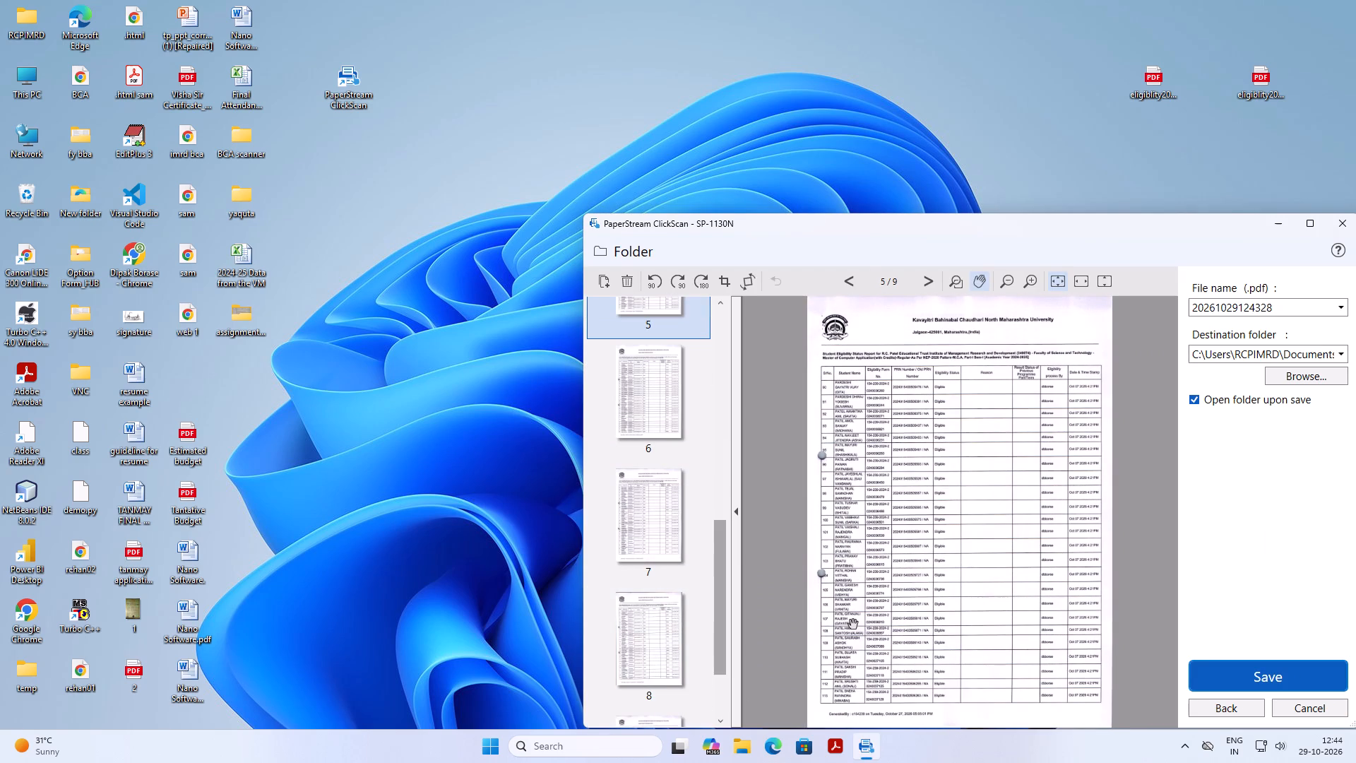
{"action": "left_click_drag", "start_coordinate": [720, 656], "coordinate": [643, 150]}
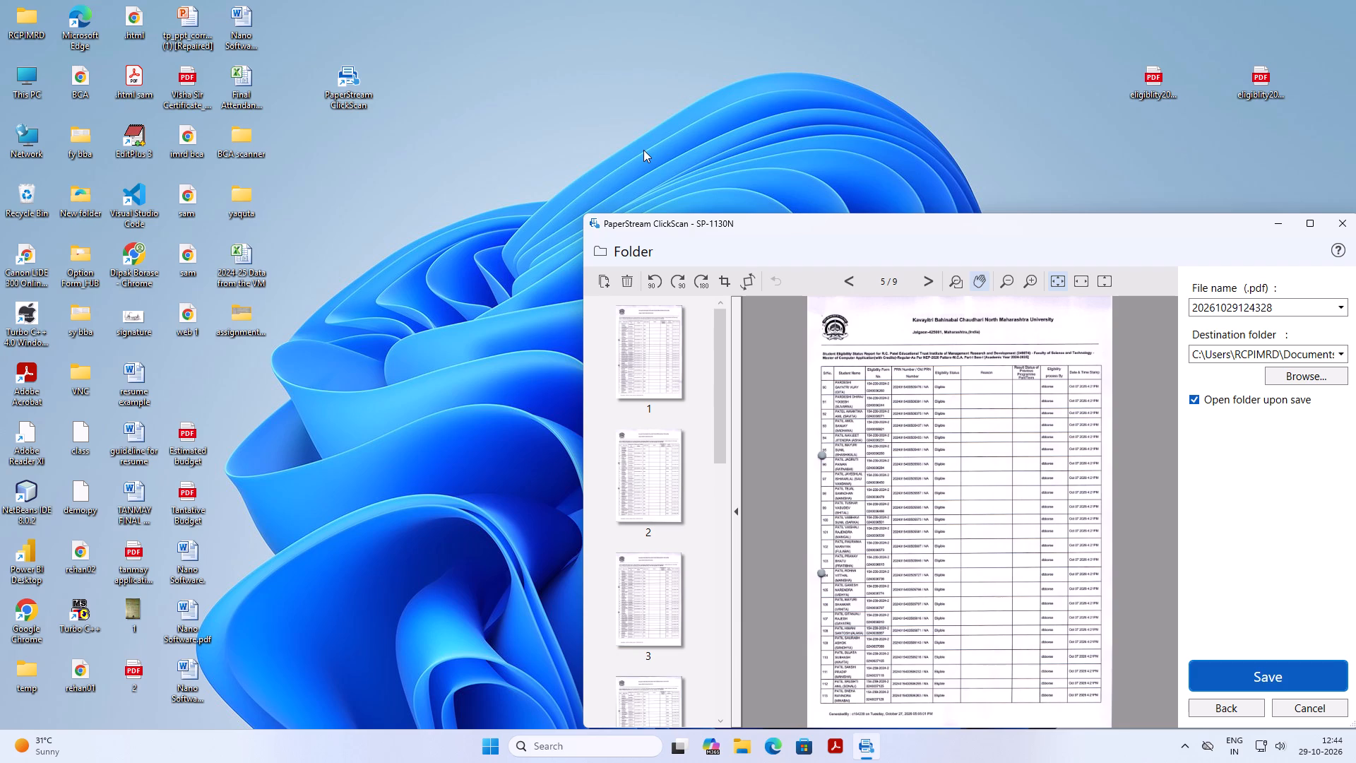
{"action": "scroll", "coordinate": [643, 150], "scroll_direction": "up", "scroll_amount": 2}
Save the scanned report as eligibility2024-25 in the Documents folder, keeping the option to open the folder upon save.
{"action": "left_click_drag", "start_coordinate": [1274, 308], "coordinate": [939, 334]}
{"action": "type", "text": "eligibk"}
{"action": "key", "text": "BackSpace"}
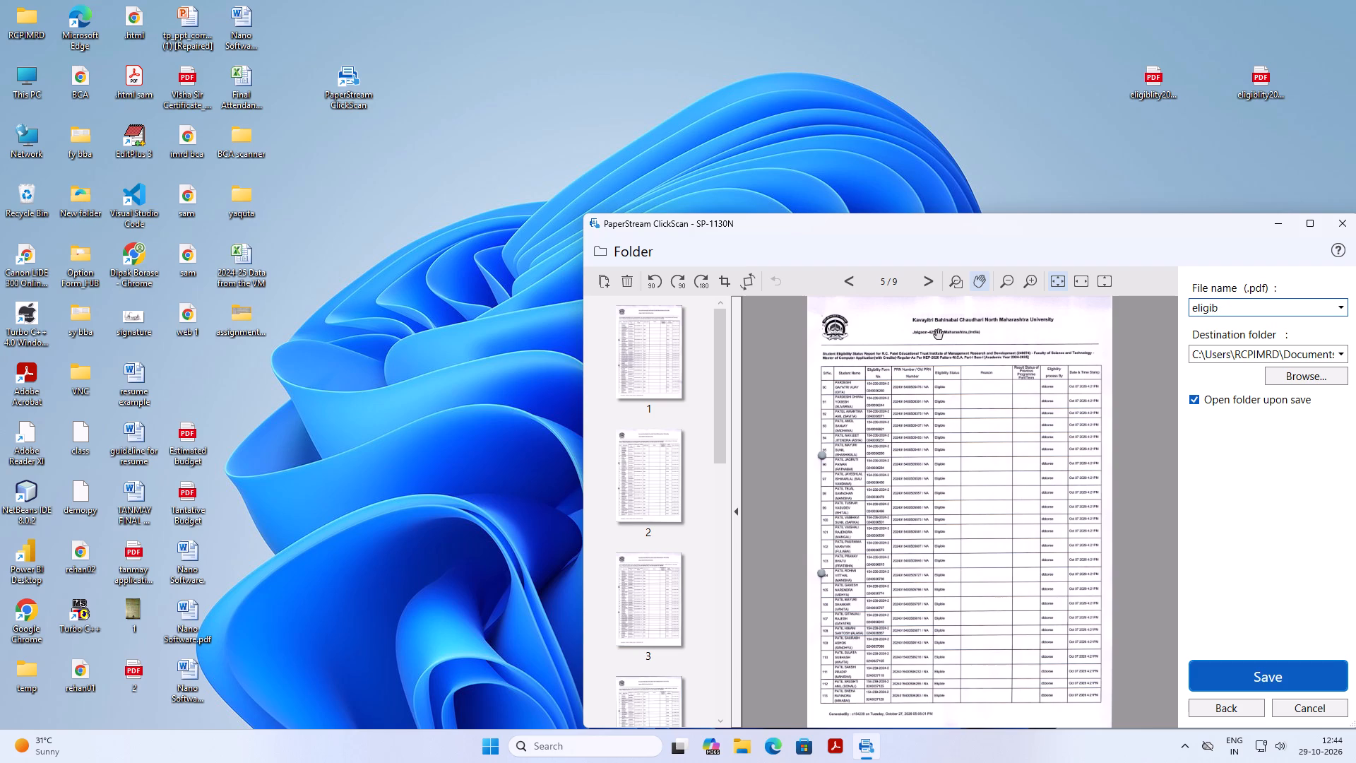
{"action": "type", "text": "il"}
{"action": "type", "text": "ty"}
{"action": "key", "text": "Left"}
{"action": "key", "text": "Left"}
{"action": "key", "text": "i"}
{"action": "key", "text": "Right"}
{"action": "key", "text": "Right"}
{"action": "type", "text": "20"}
{"action": "type", "text": "24"}
{"action": "type", "text": "-25"}
{"action": "left_click", "coordinate": [1285, 675]}
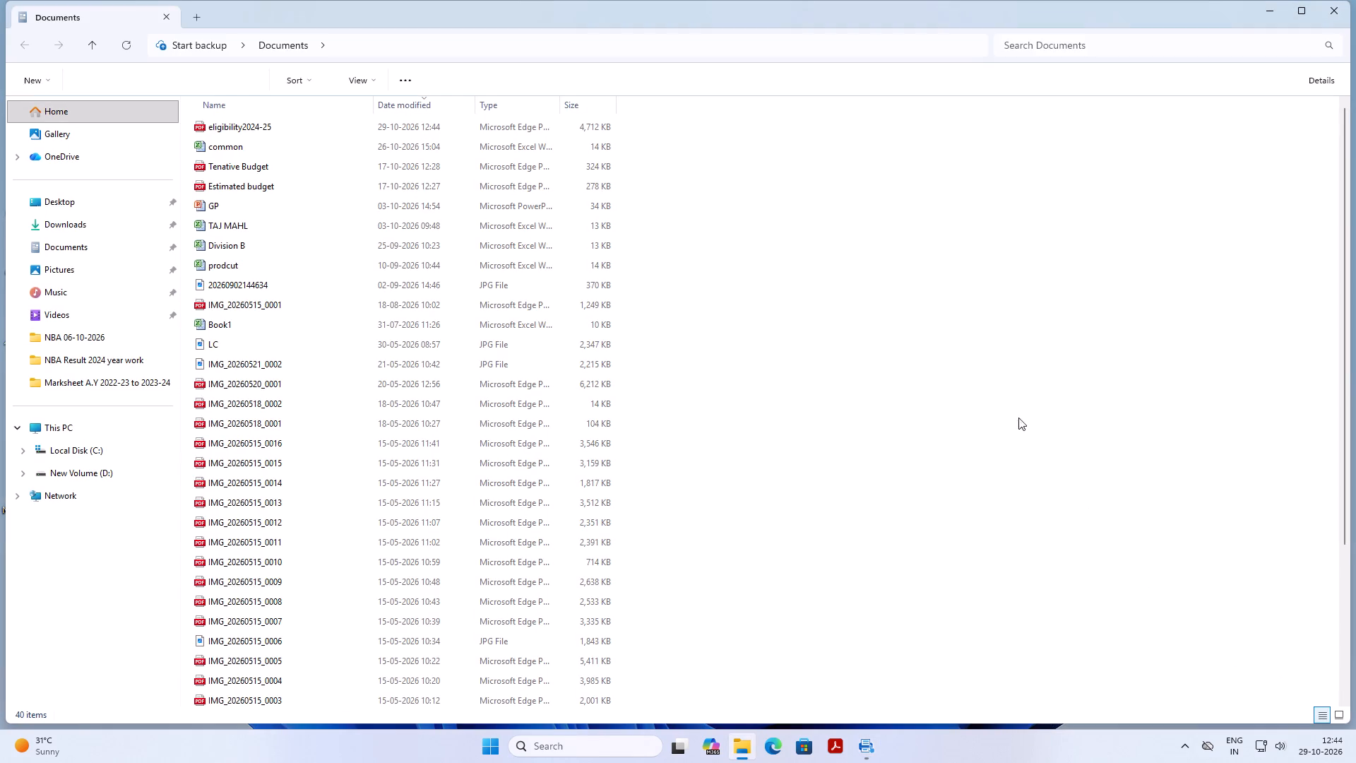
Move the eligibility2024-25 PDF from the Documents folder to the desktop by cutting and pasting it.
{"action": "left_click", "coordinate": [399, 122]}
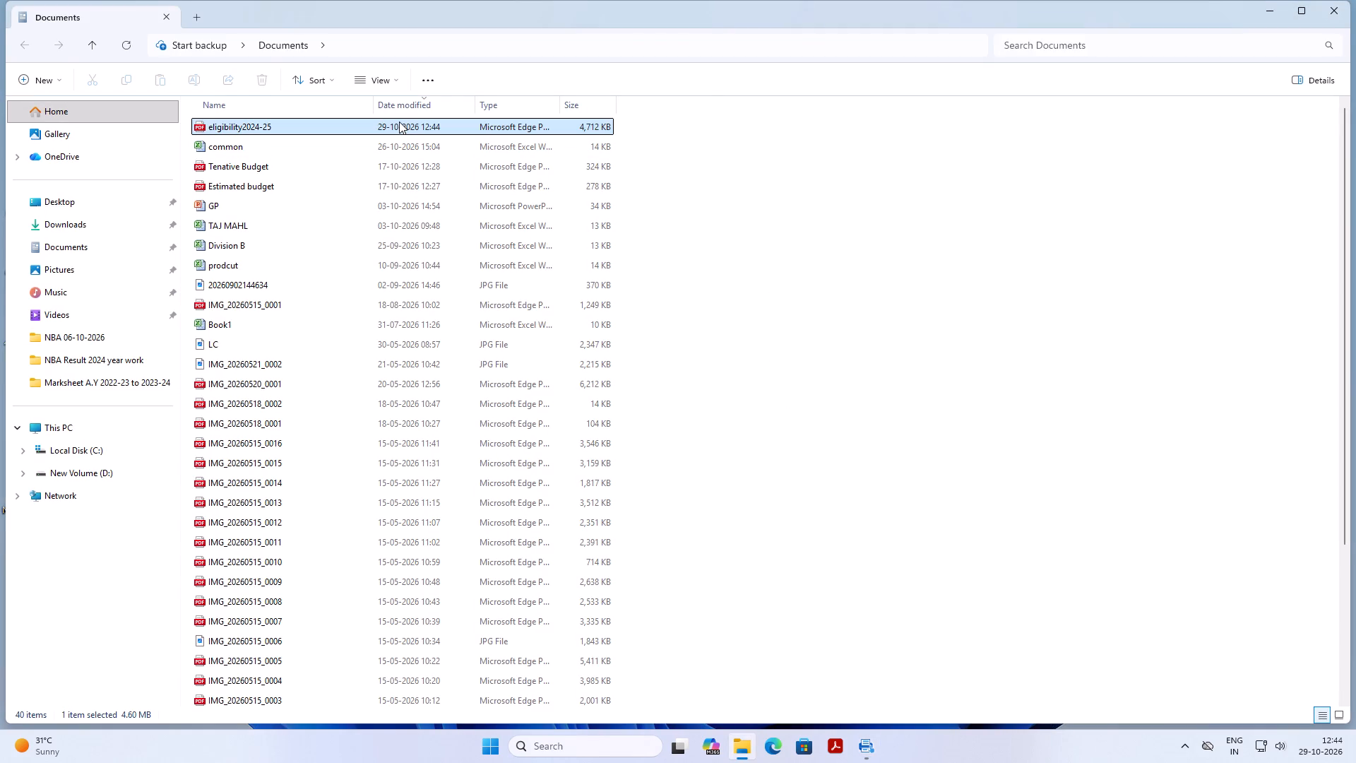
{"action": "key", "text": "ctrl+x"}
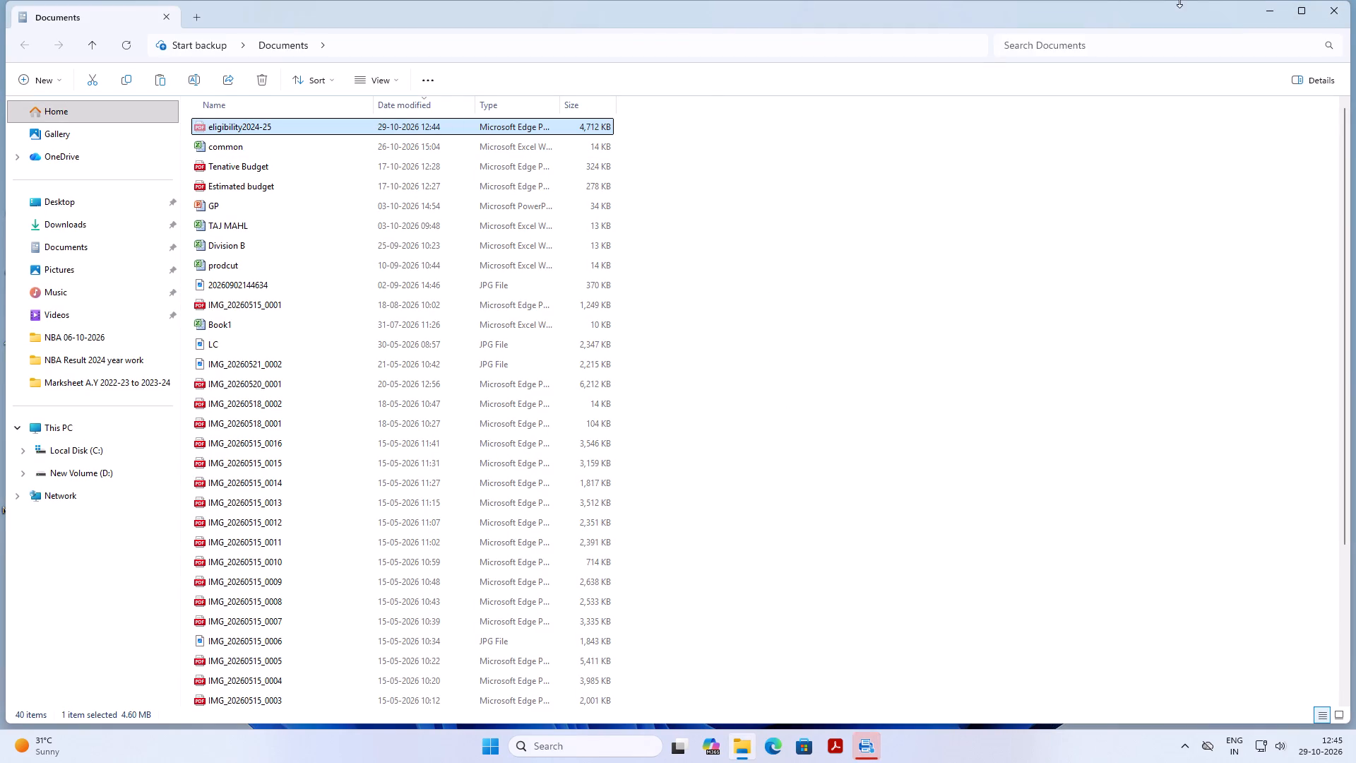
{"action": "left_click", "coordinate": [1329, 12]}
{"action": "right_click", "coordinate": [1085, 89]}
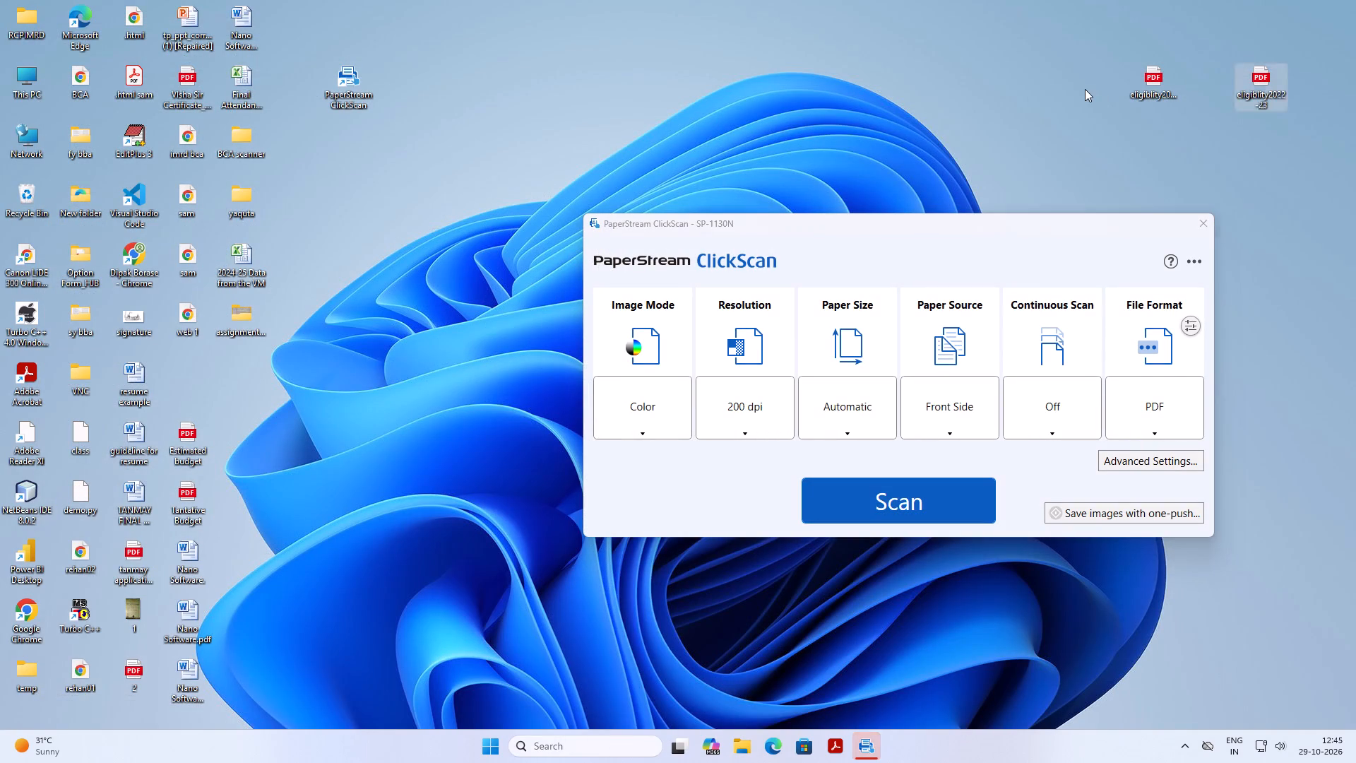
{"action": "left_click", "coordinate": [1115, 114]}
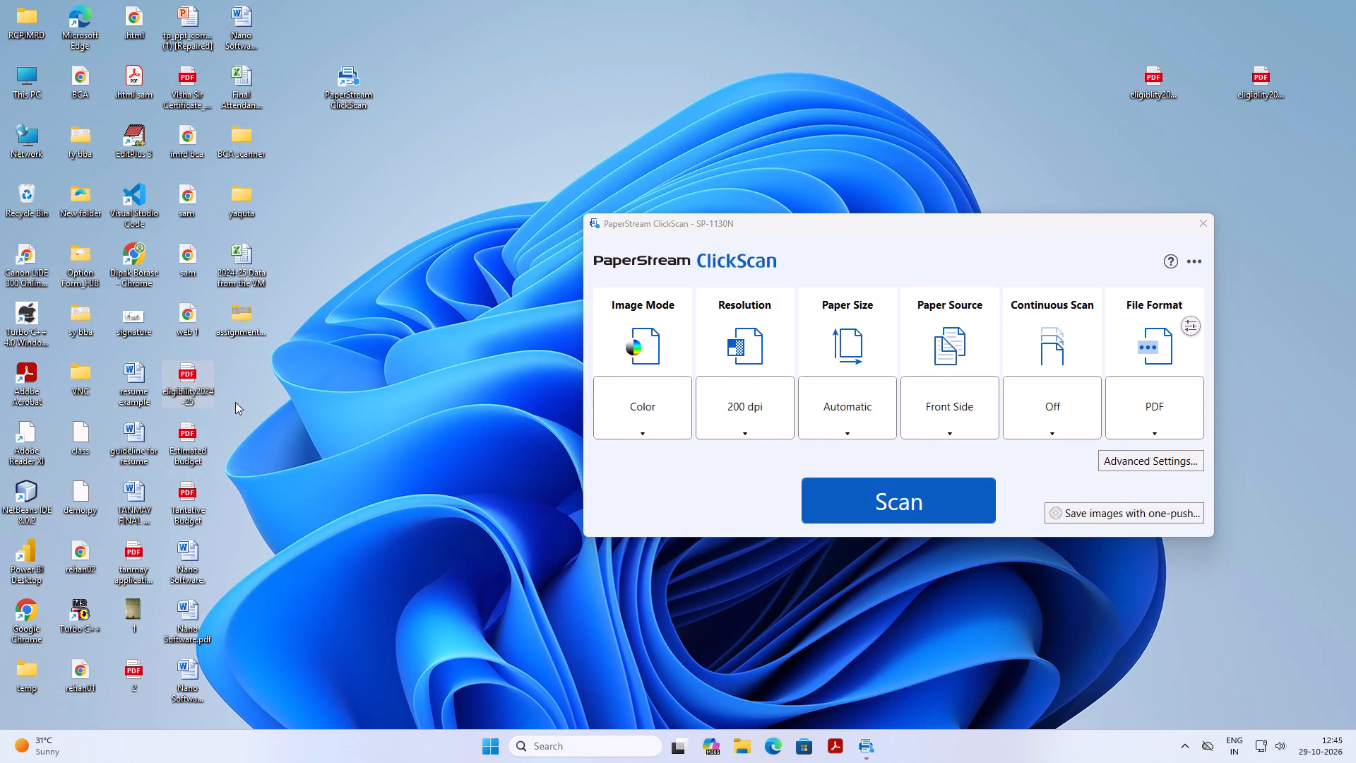
Place the eligibility2024-25 icon beside the two other eligibility PDFs in the desktop's empty area.
{"action": "left_click_drag", "start_coordinate": [206, 377], "coordinate": [1088, 63]}
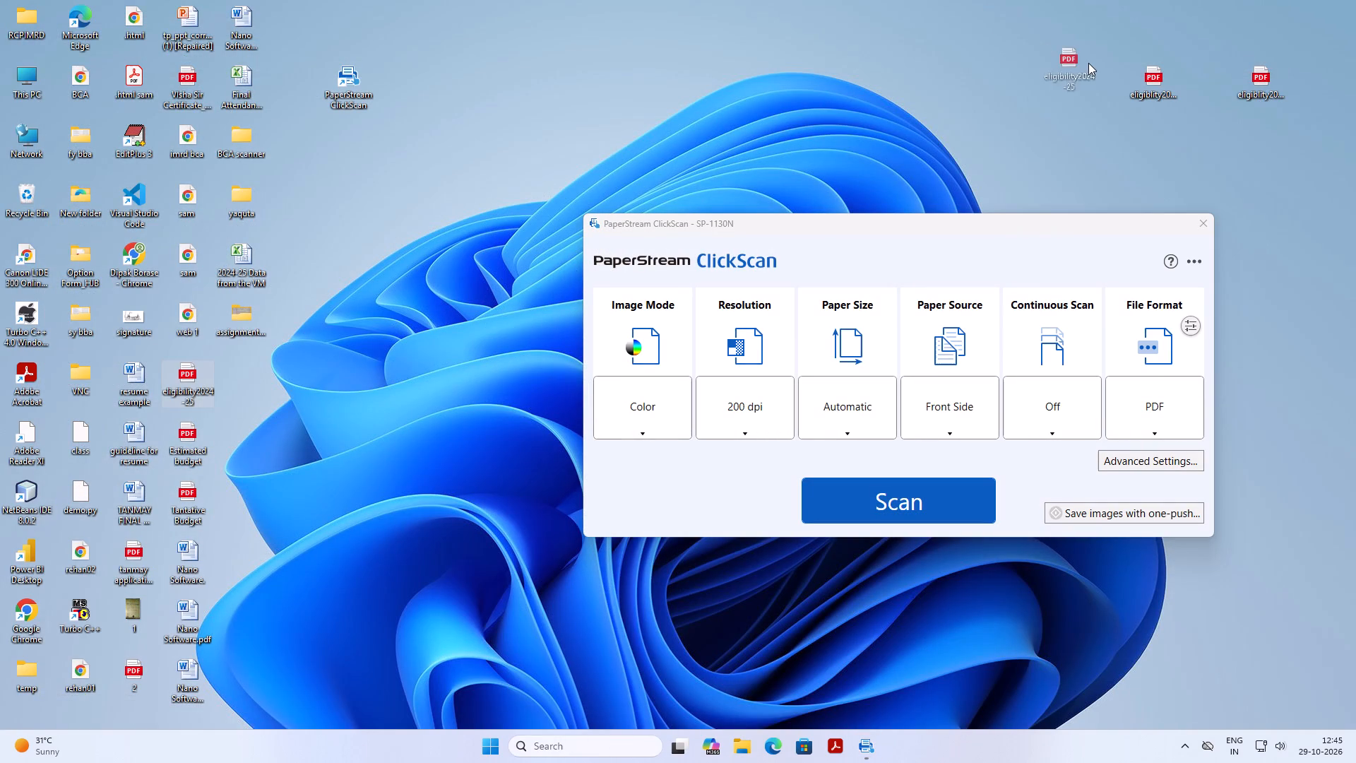
{"action": "left_click_drag", "start_coordinate": [1088, 63], "coordinate": [1093, 79]}
{"action": "left_click", "coordinate": [953, 107]}
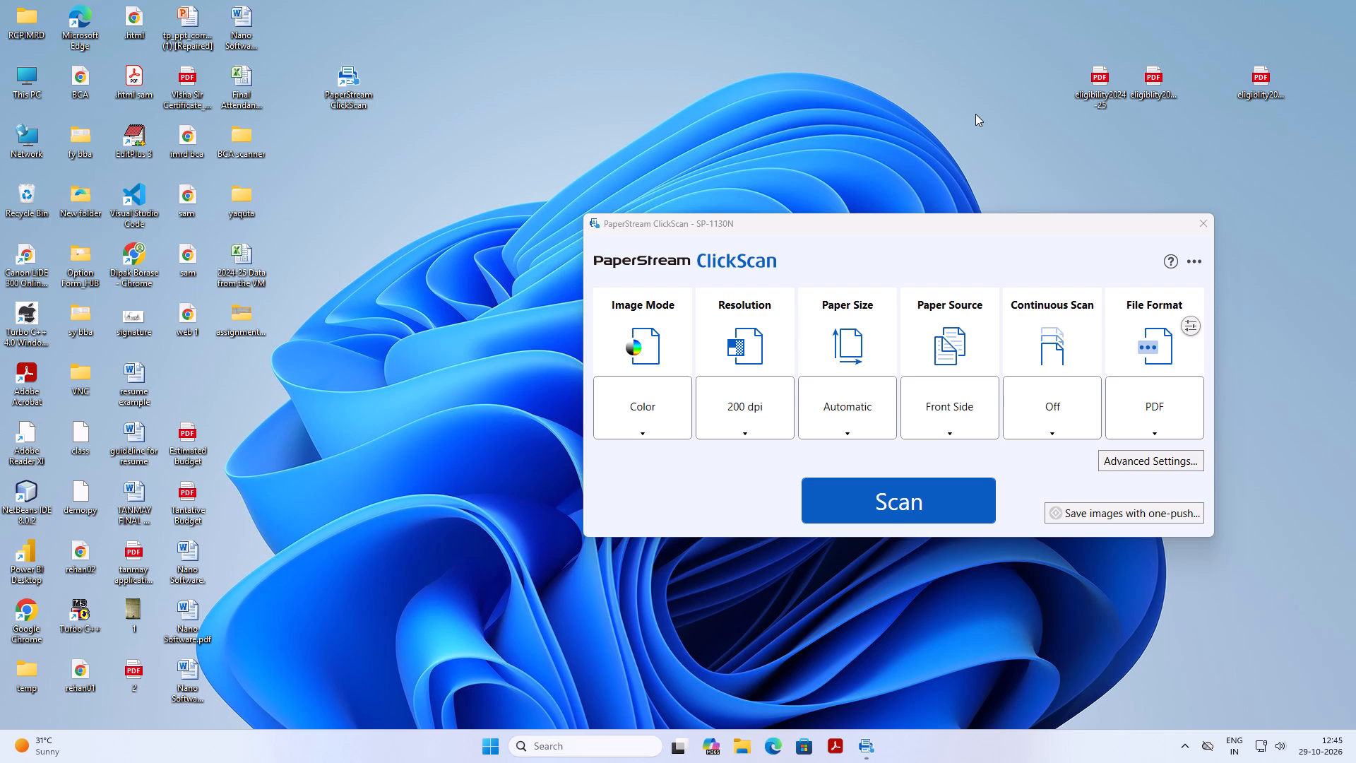
Scan the Admissions Regulating Authority document with Paper Source set to Both Sides, choose the Folder destination, and preview its first pages.
{"action": "left_click", "coordinate": [985, 433]}
{"action": "left_click", "coordinate": [964, 465]}
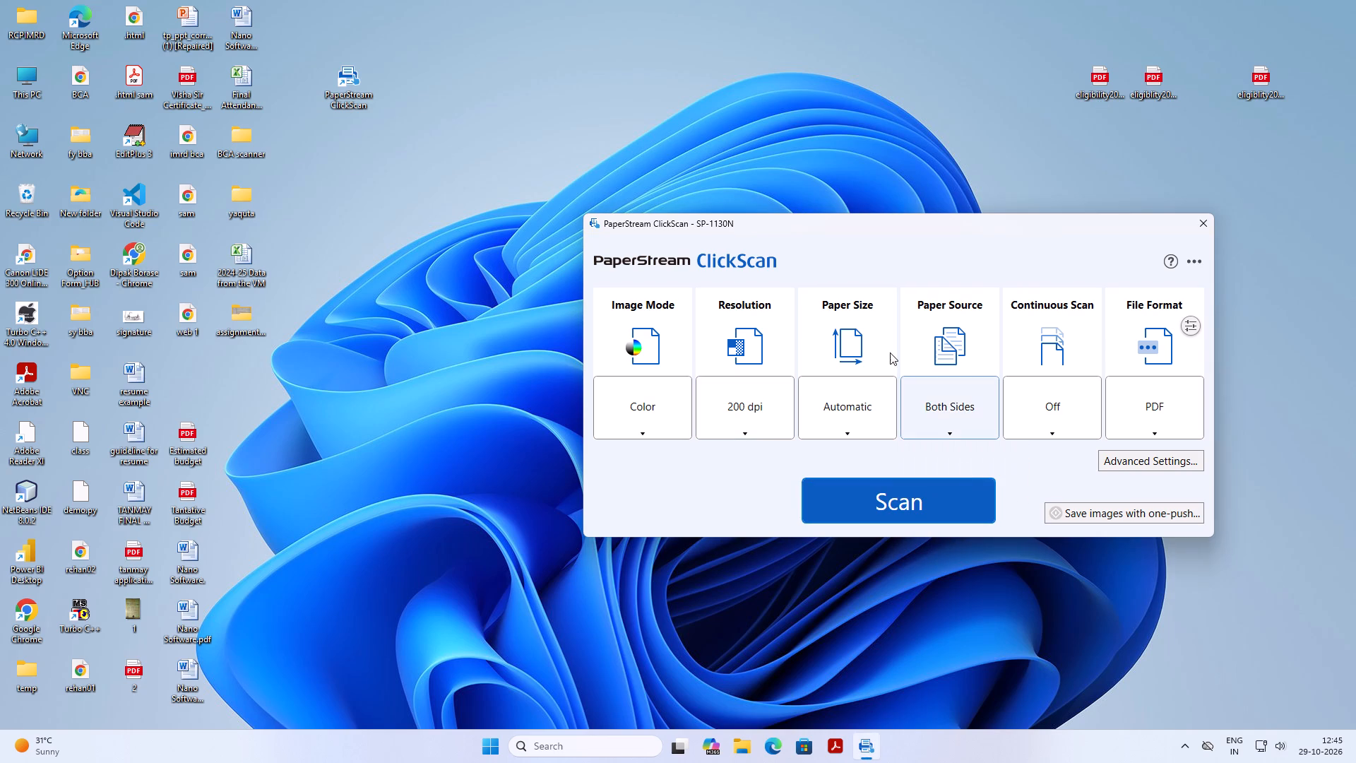
{"action": "left_click", "coordinate": [927, 502]}
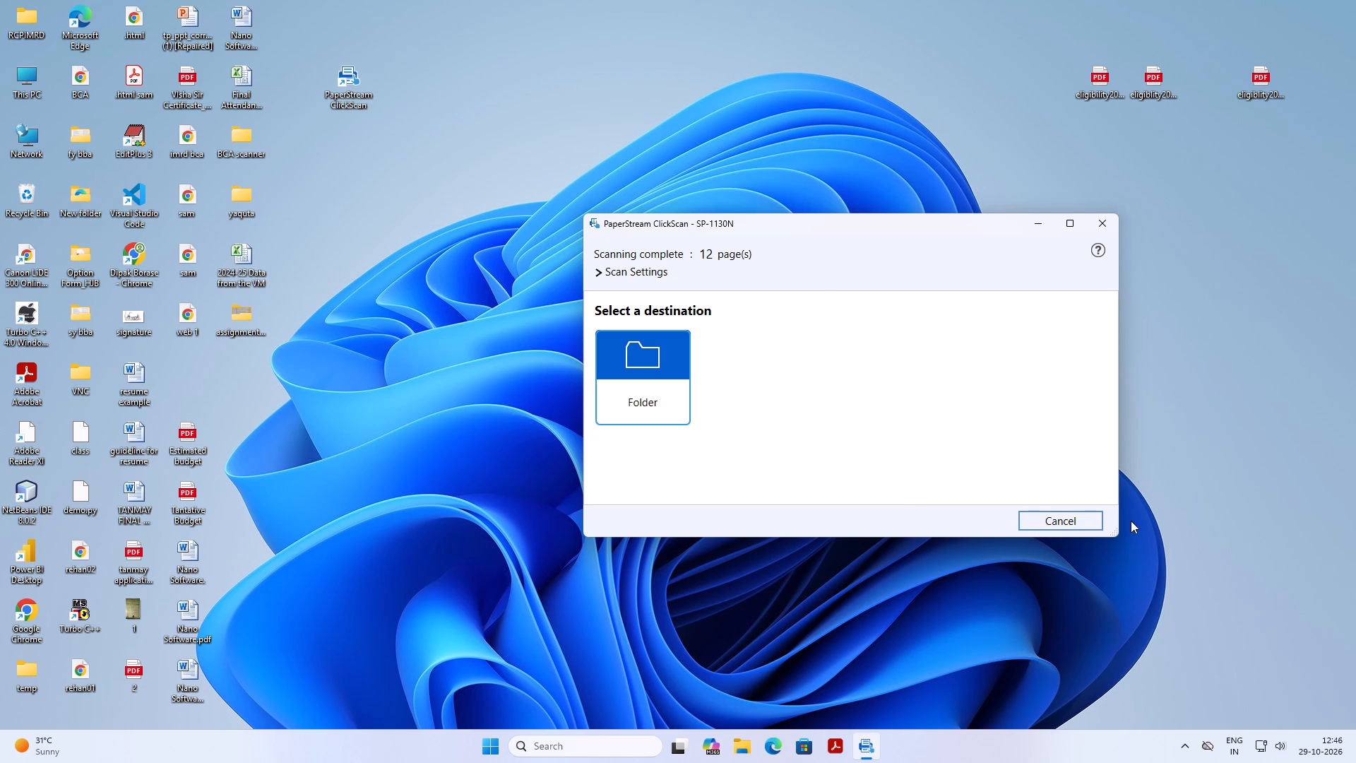
{"action": "left_click", "coordinate": [667, 406]}
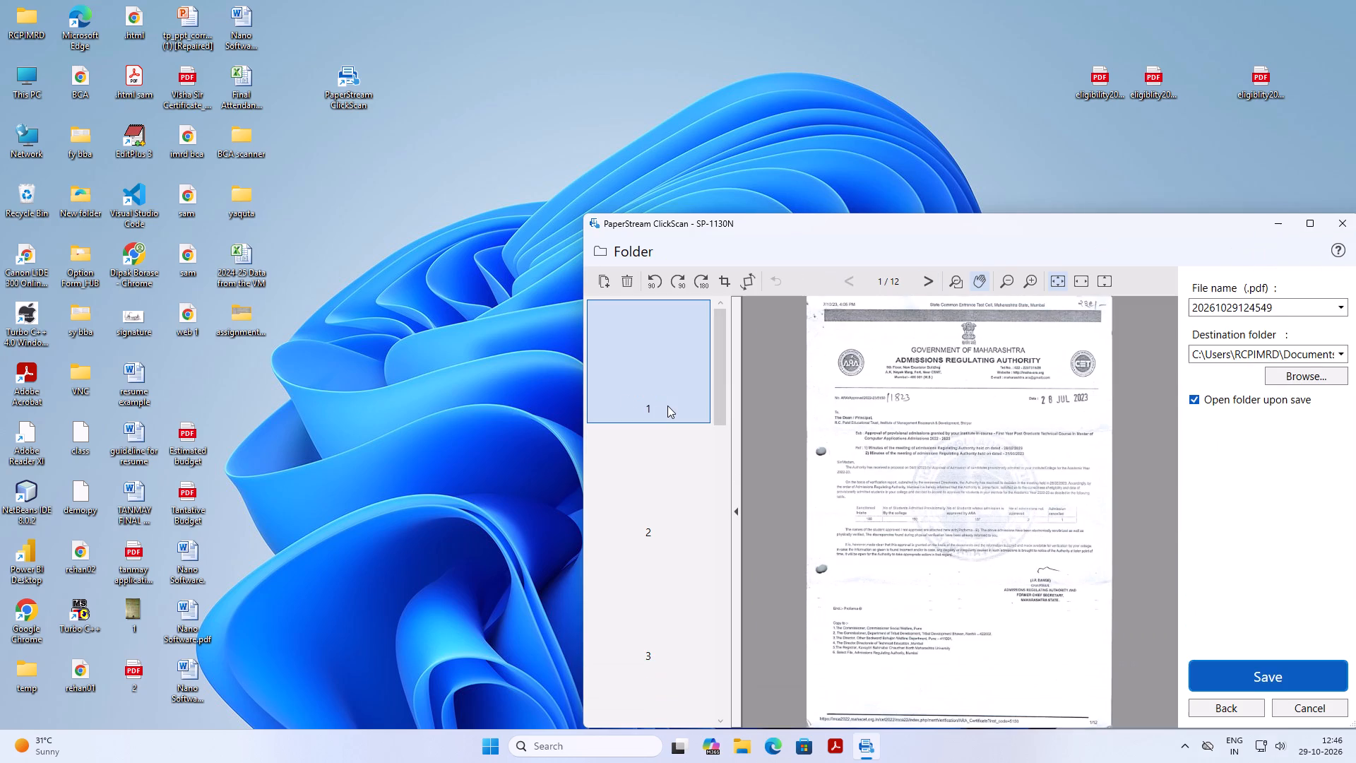
{"action": "left_click", "coordinate": [655, 473]}
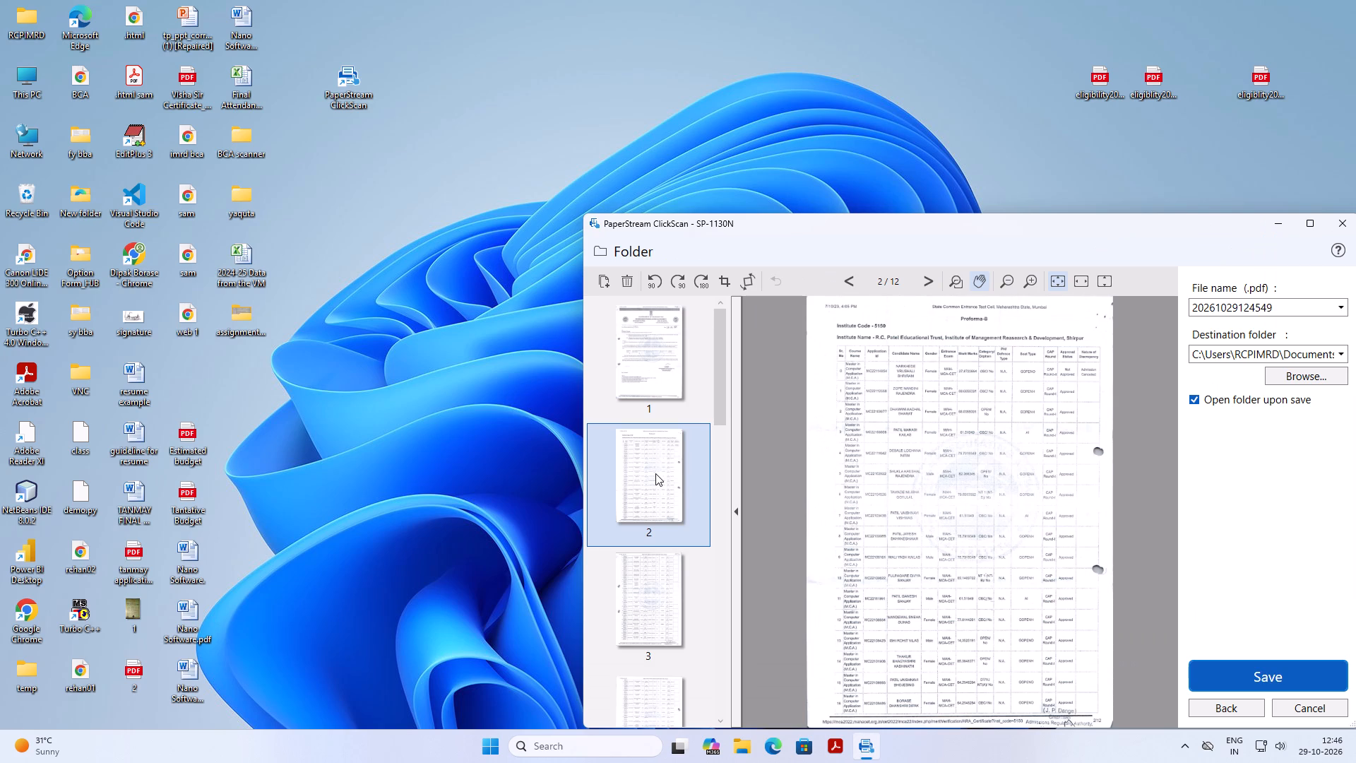
{"action": "left_click", "coordinate": [649, 595]}
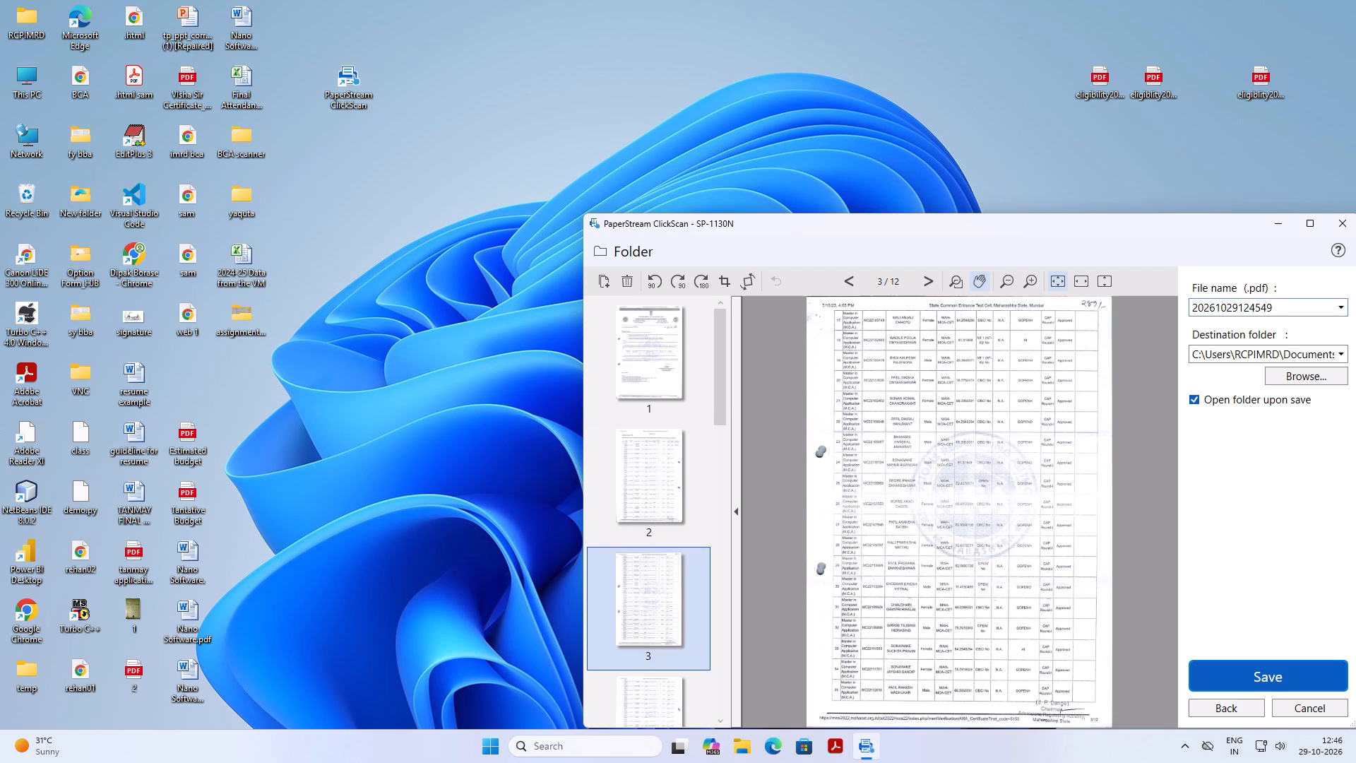
Save the scanned document as ARA2022-23 in the Documents folder, keeping the option to open the folder upon save.
{"action": "left_click_drag", "start_coordinate": [1288, 309], "coordinate": [960, 315]}
{"action": "type", "text": "ARA"}
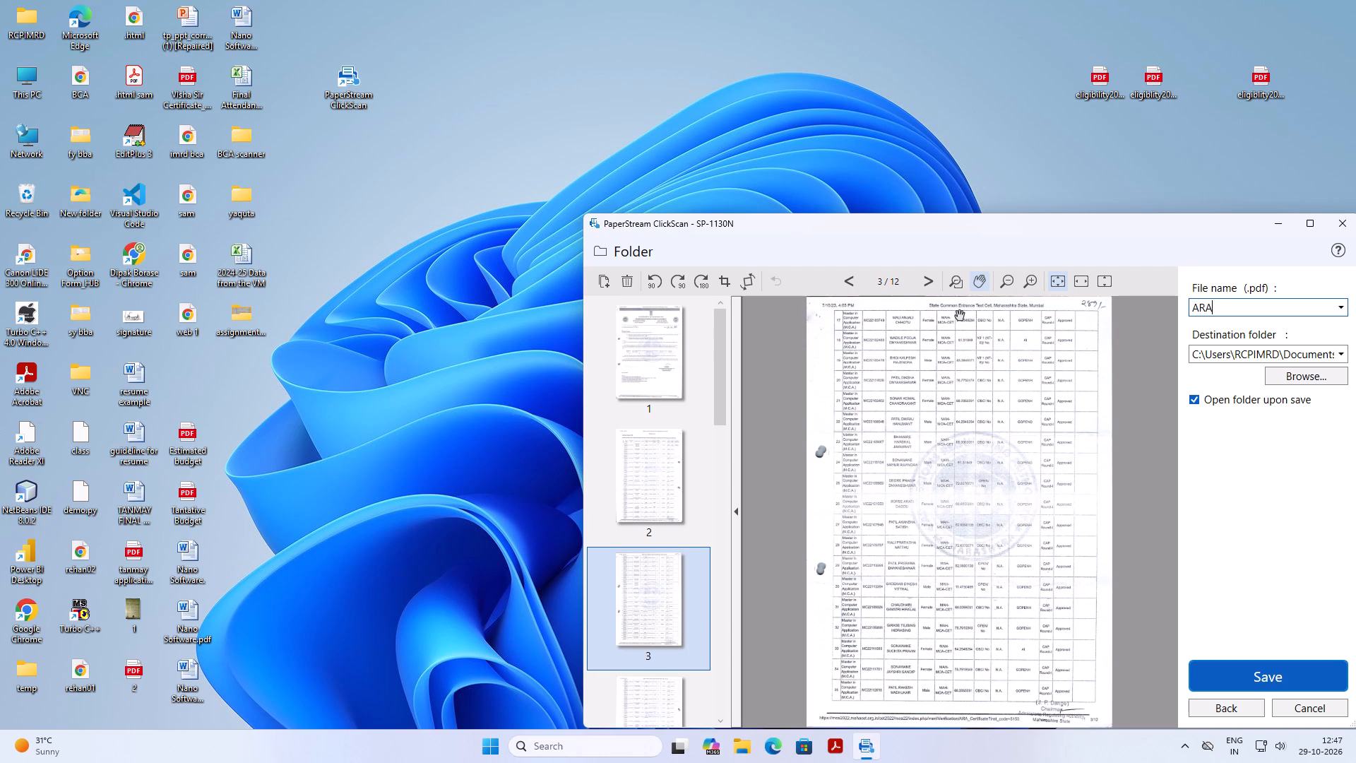
{"action": "key", "text": "Down"}
{"action": "key", "text": "Insert"}
{"action": "key", "text": "Down"}
{"action": "key", "text": "Down"}
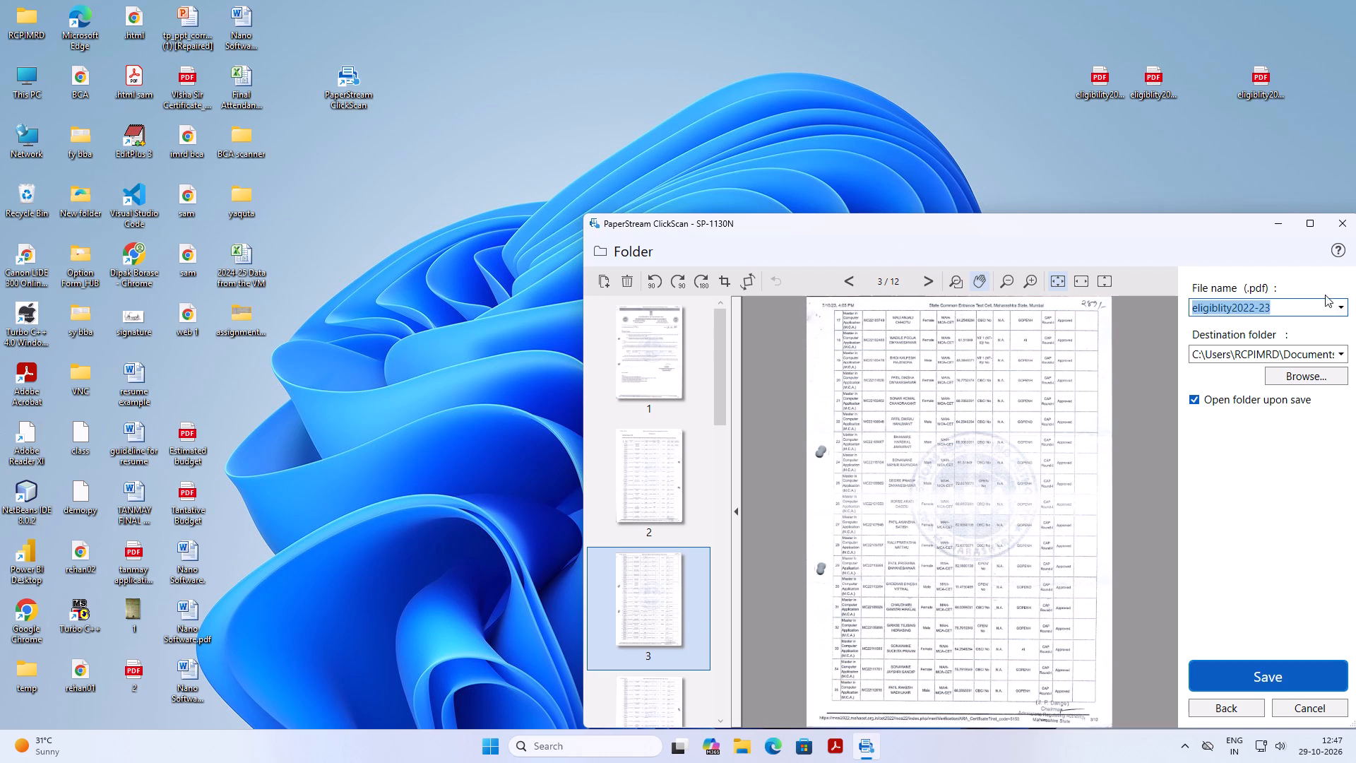
{"action": "left_click", "coordinate": [1279, 302], "text": "shift"}
{"action": "key", "text": "BackSpace"}
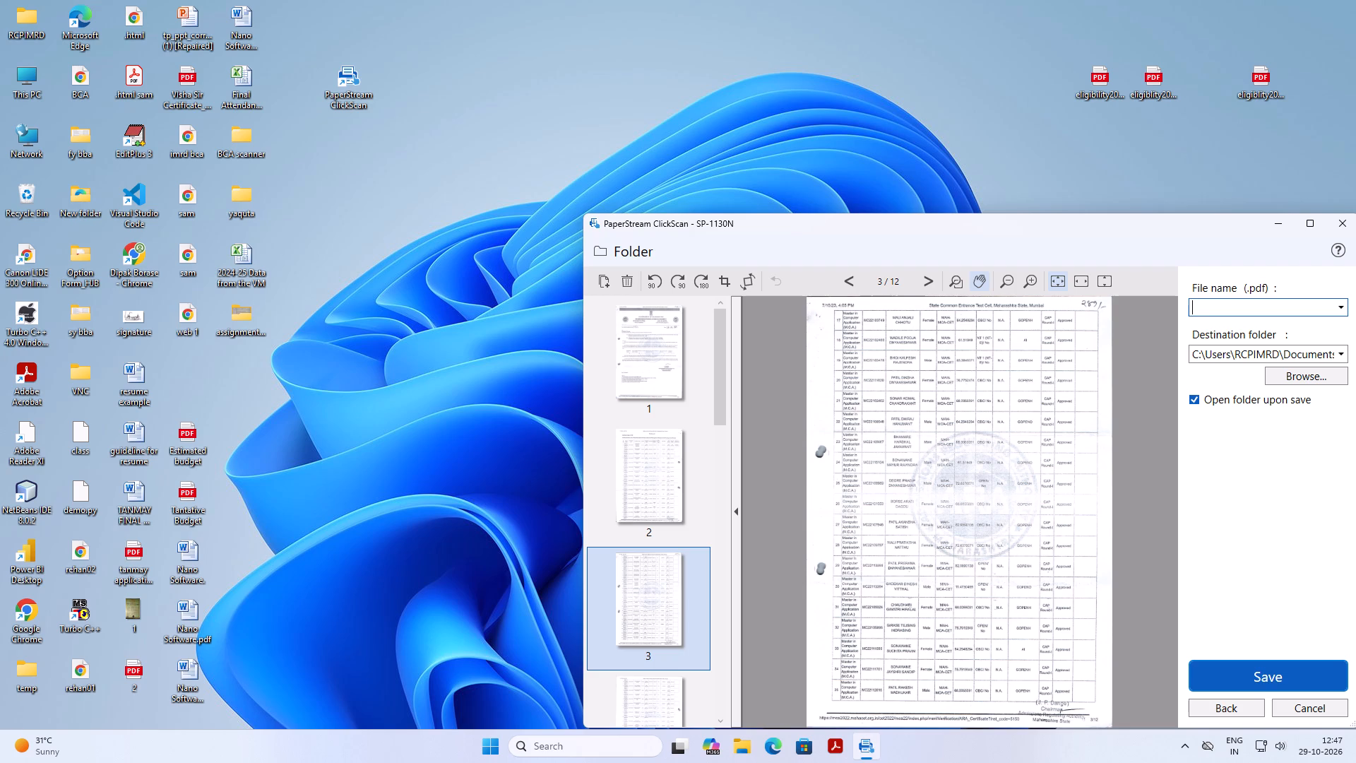
{"action": "key", "text": "shift+a"}
{"action": "type", "text": "RA"}
{"action": "type", "text": "2022"}
{"action": "type", "text": "-23"}
{"action": "left_click", "coordinate": [1244, 681]}
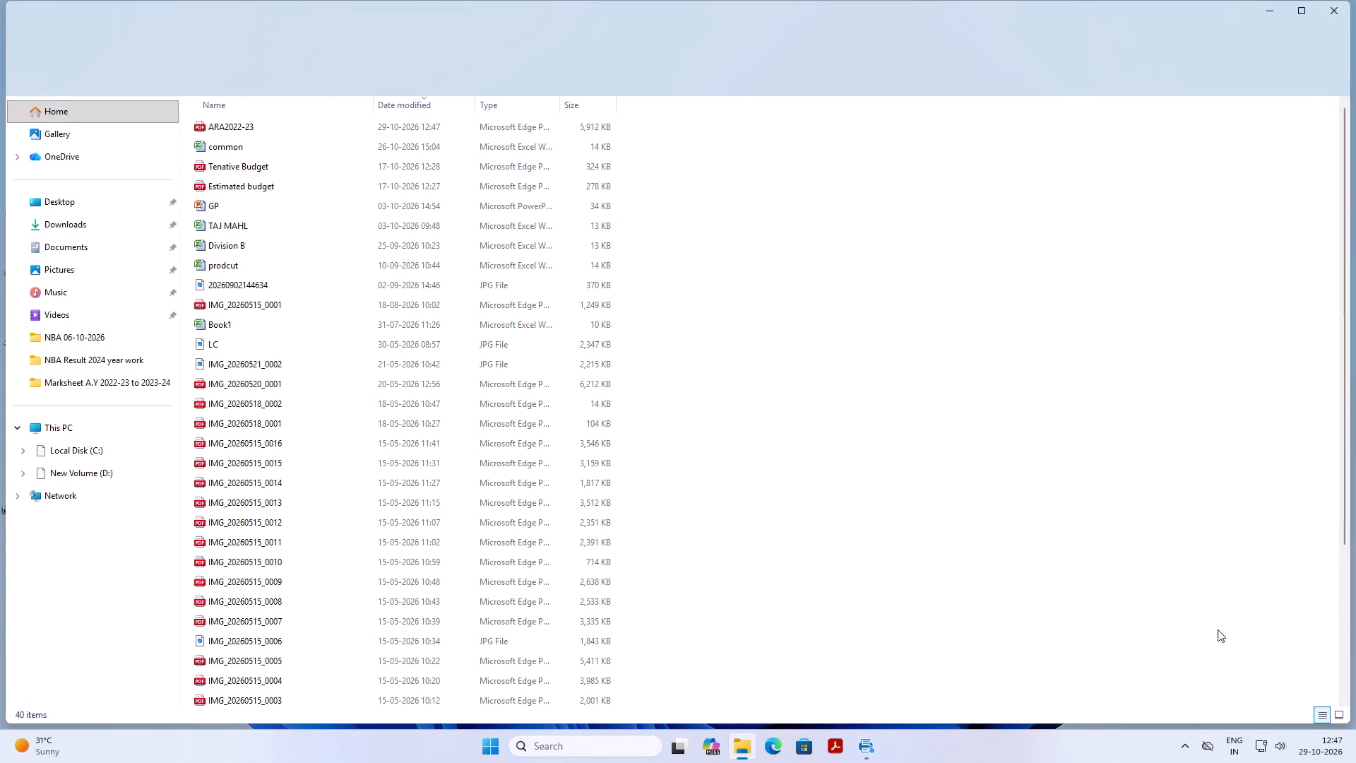
Move the ARA2022-23 PDF from the Documents folder to the desktop by cutting and pasting it, closing the folder window.
{"action": "left_click", "coordinate": [239, 130]}
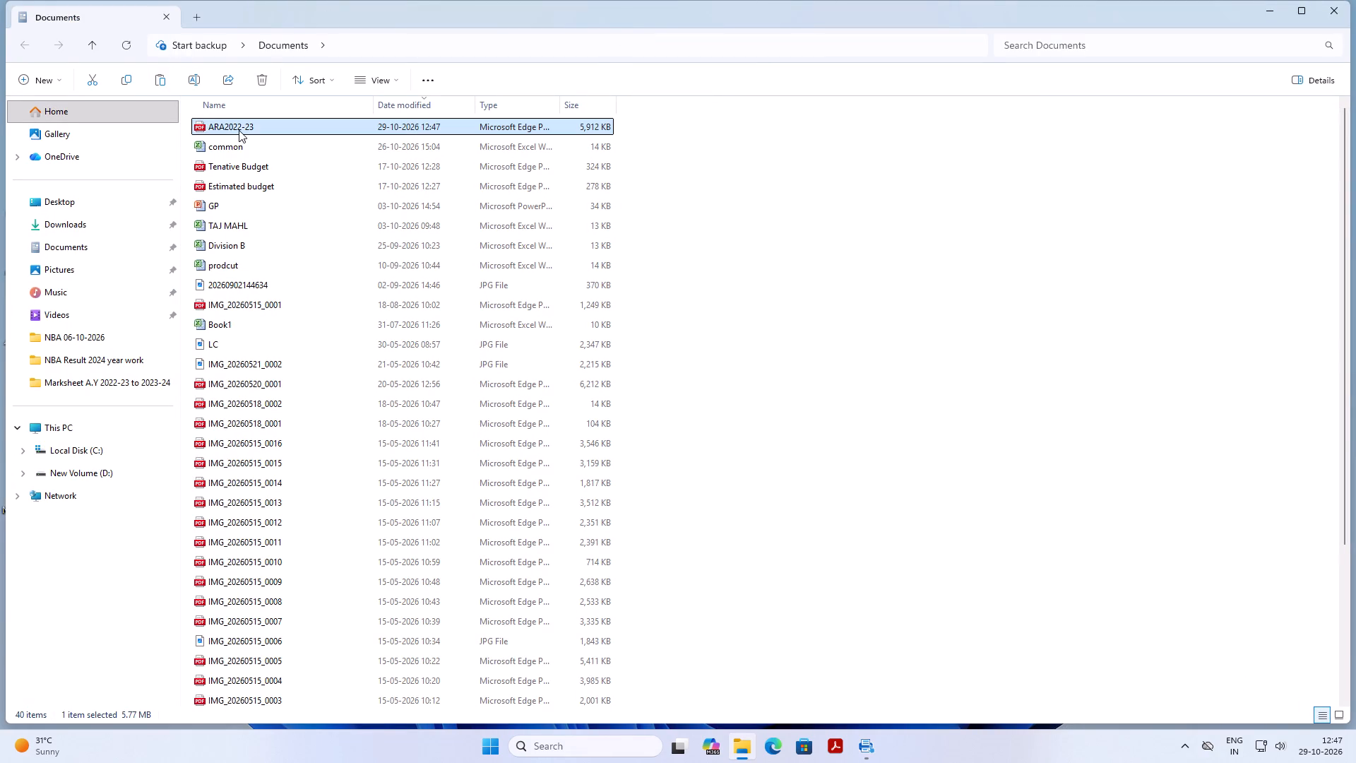
{"action": "key", "text": "ctrl+x"}
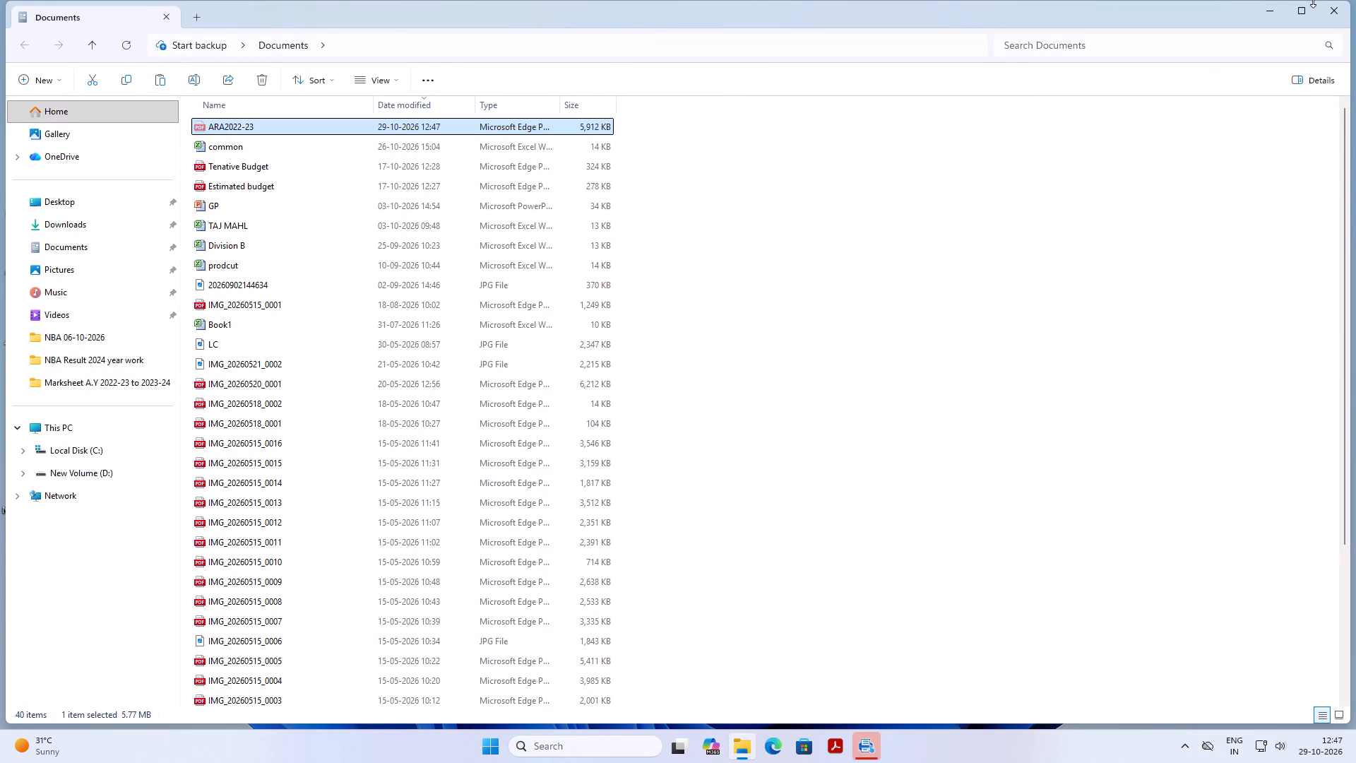
{"action": "left_click", "coordinate": [1333, 1]}
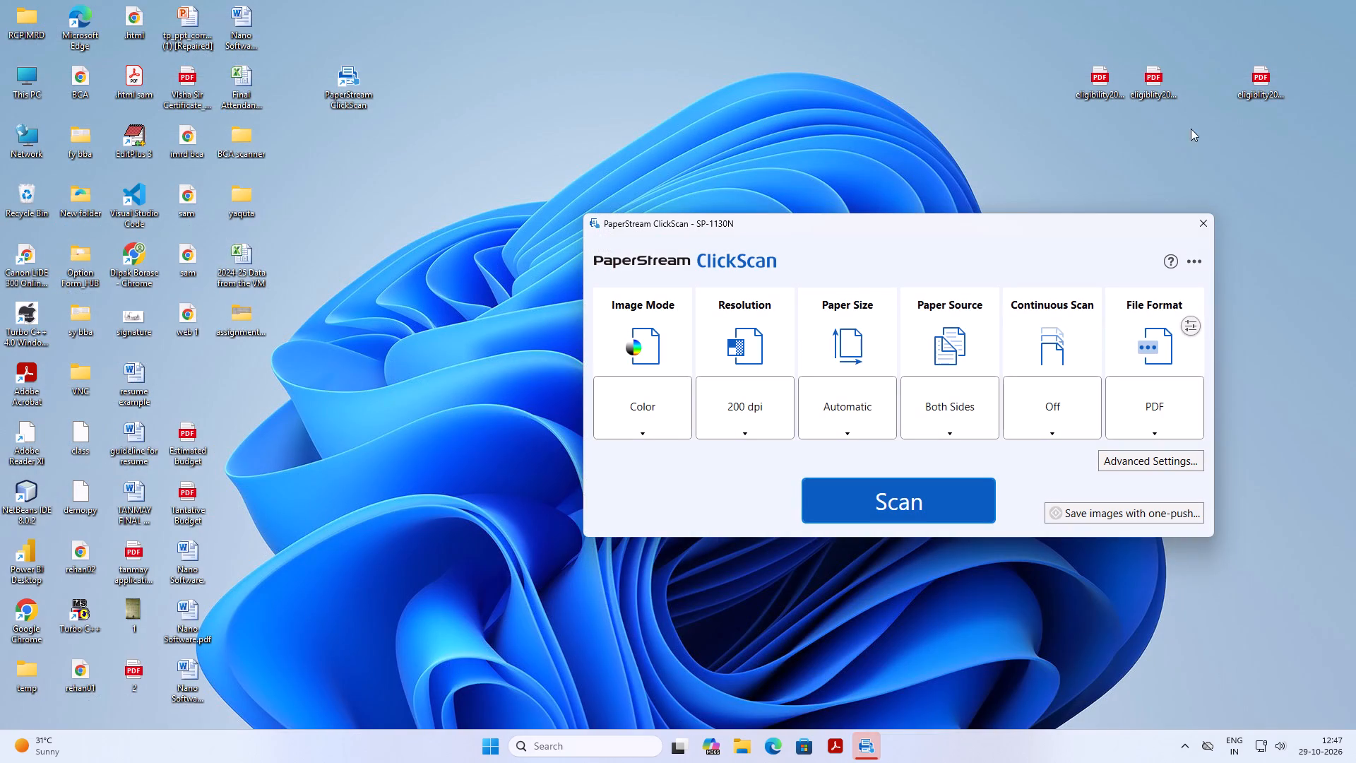
{"action": "right_click", "coordinate": [895, 83]}
{"action": "left_click", "coordinate": [916, 95]}
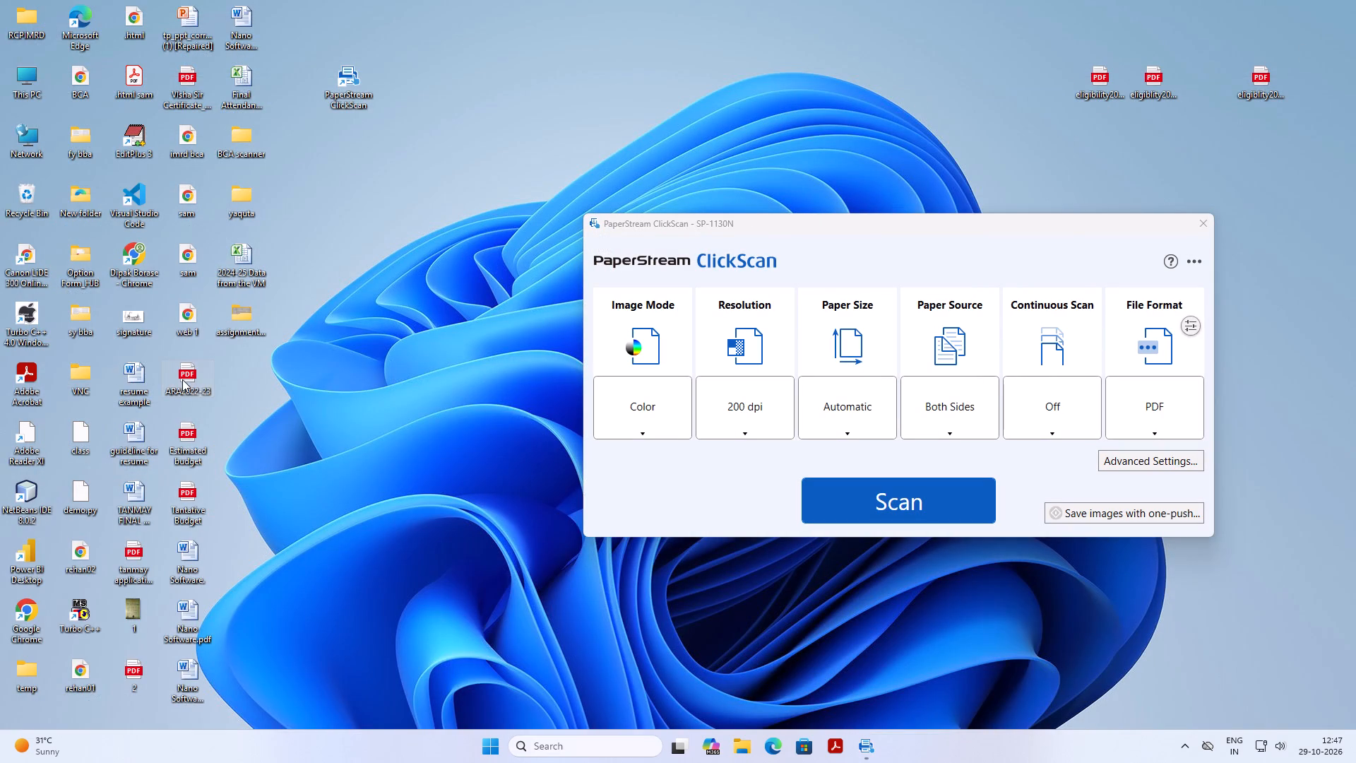
Place the ARA2022-23 icon beside the eligibility PDFs in the desktop's empty area and refresh the desktop.
{"action": "left_click_drag", "start_coordinate": [184, 379], "coordinate": [1057, 83]}
{"action": "left_click_drag", "start_coordinate": [1057, 83], "coordinate": [1020, 85]}
{"action": "right_click", "coordinate": [753, 57]}
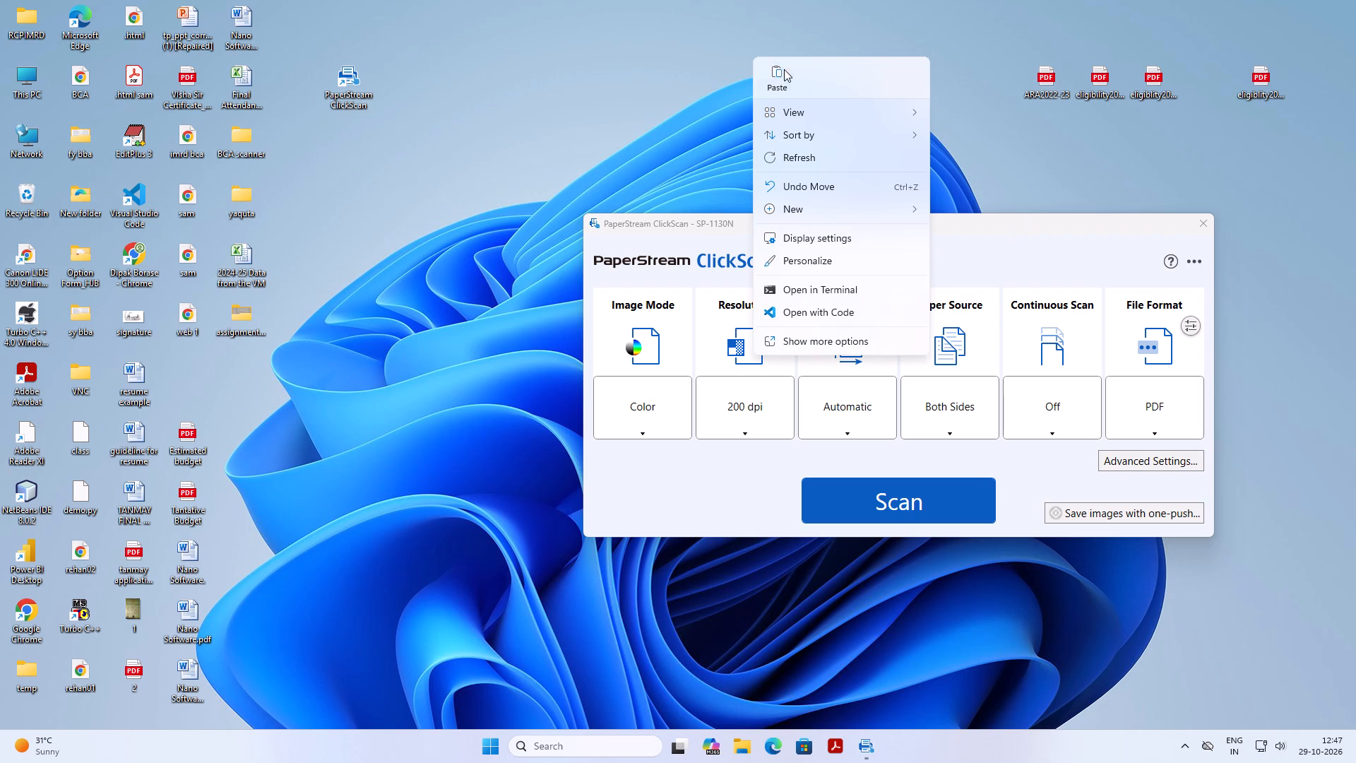
{"action": "left_click", "coordinate": [792, 160]}
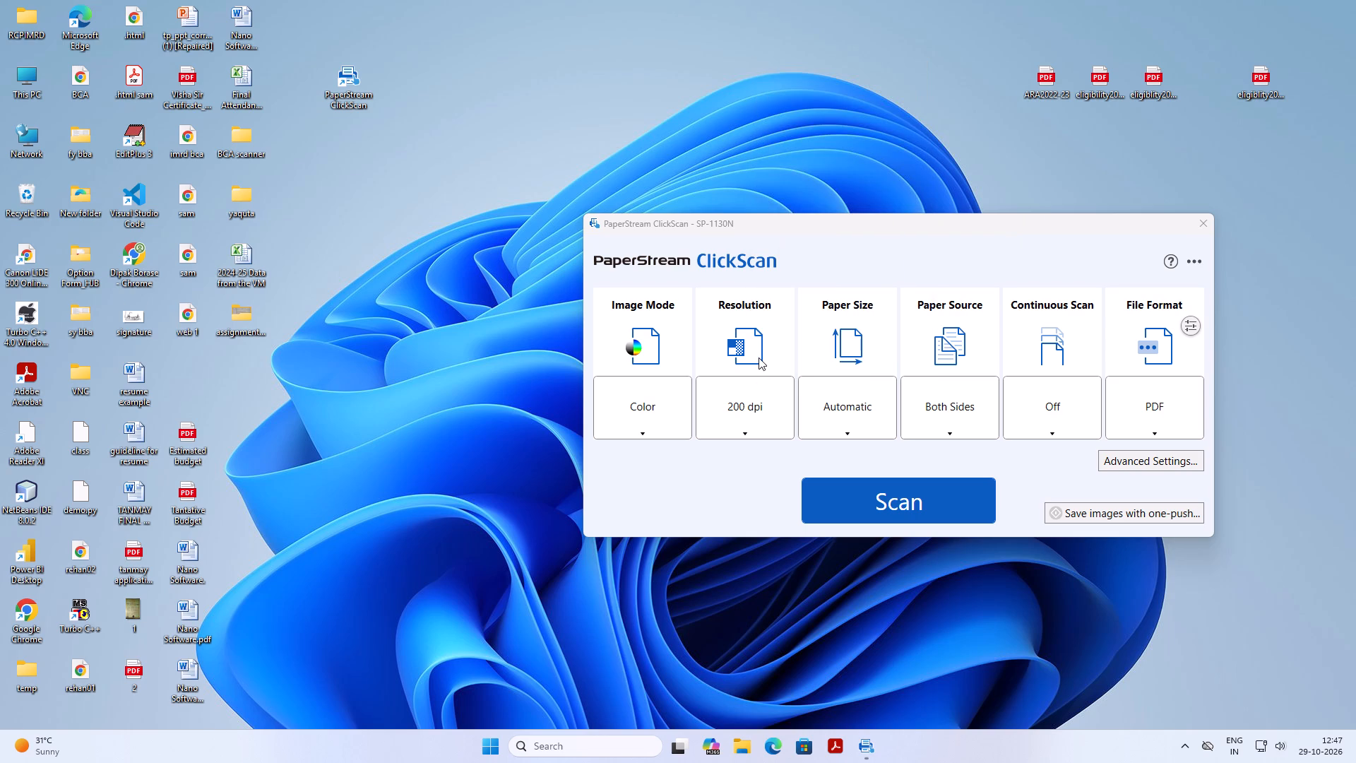
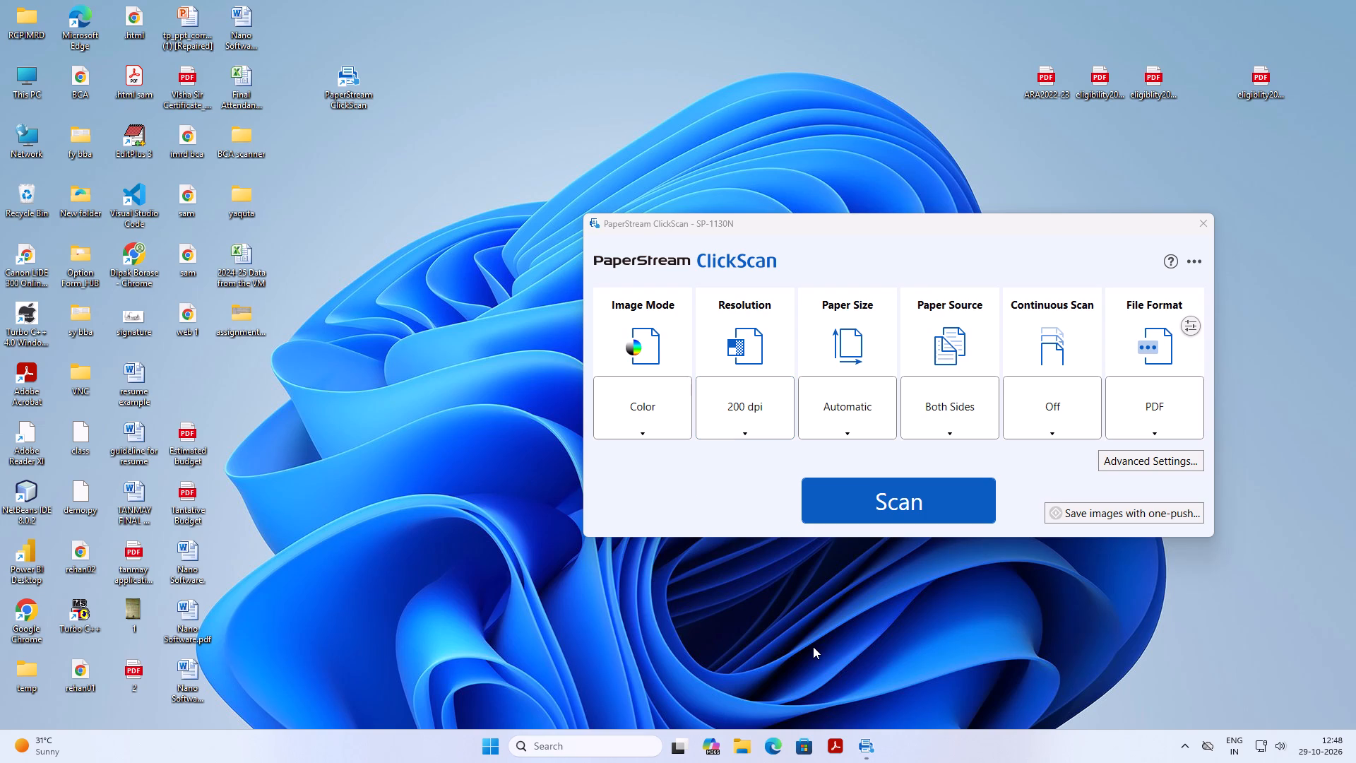
Scan the next document to PDF using the current Color, 200 dpi, automatic paper size and Both Sides settings.
{"action": "scroll", "coordinate": [813, 646], "scroll_direction": "up", "scroll_amount": 3}
{"action": "left_click", "coordinate": [965, 496]}
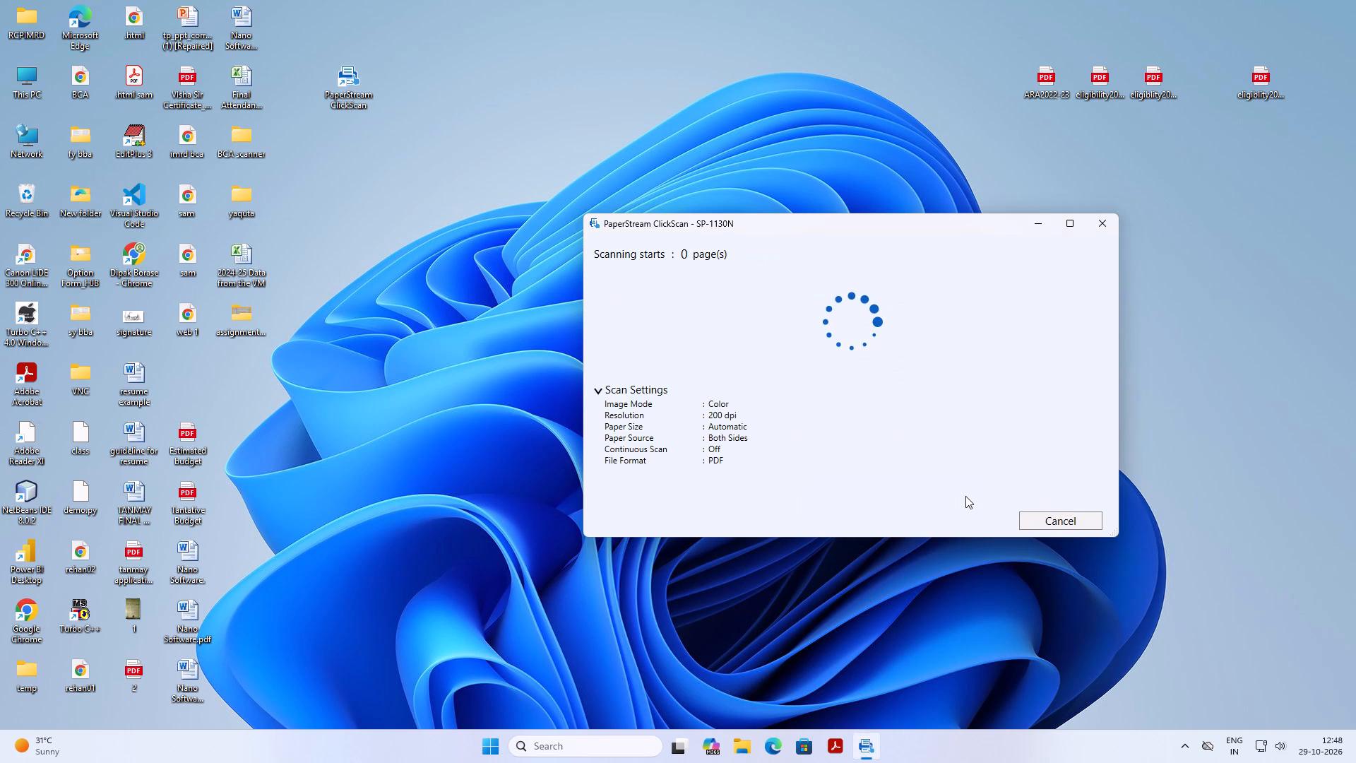
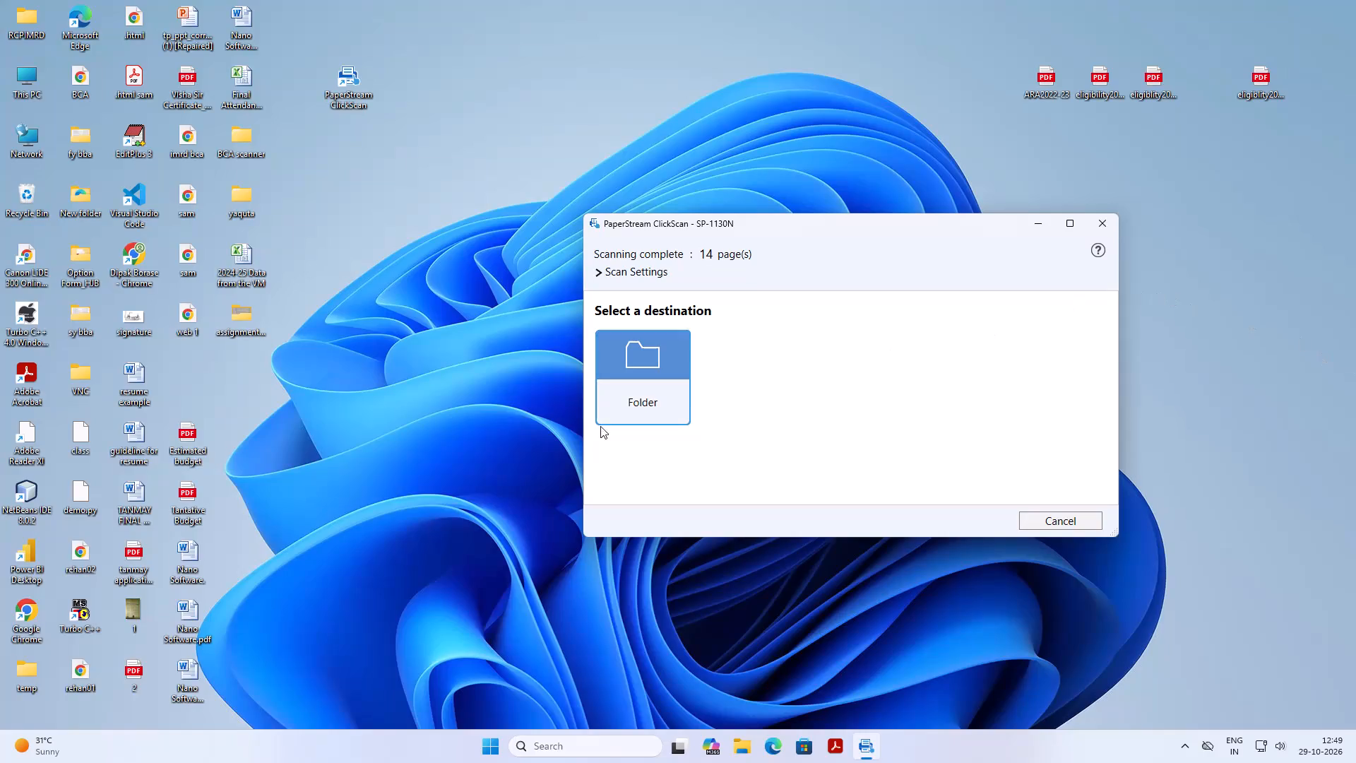
Choose Folder as the destination for the completed scan.
{"action": "left_click", "coordinate": [624, 415]}
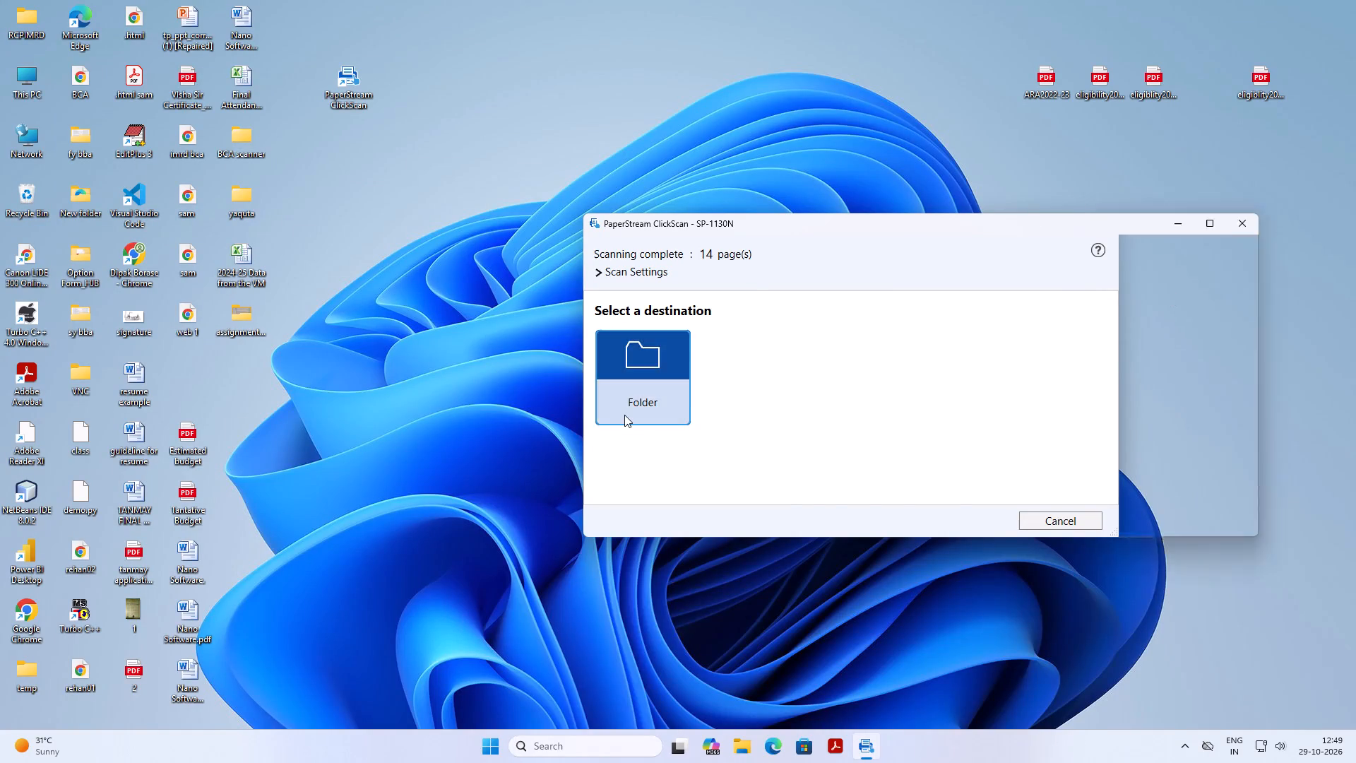
{"action": "left_click", "coordinate": [661, 479]}
{"action": "left_click", "coordinate": [668, 369]}
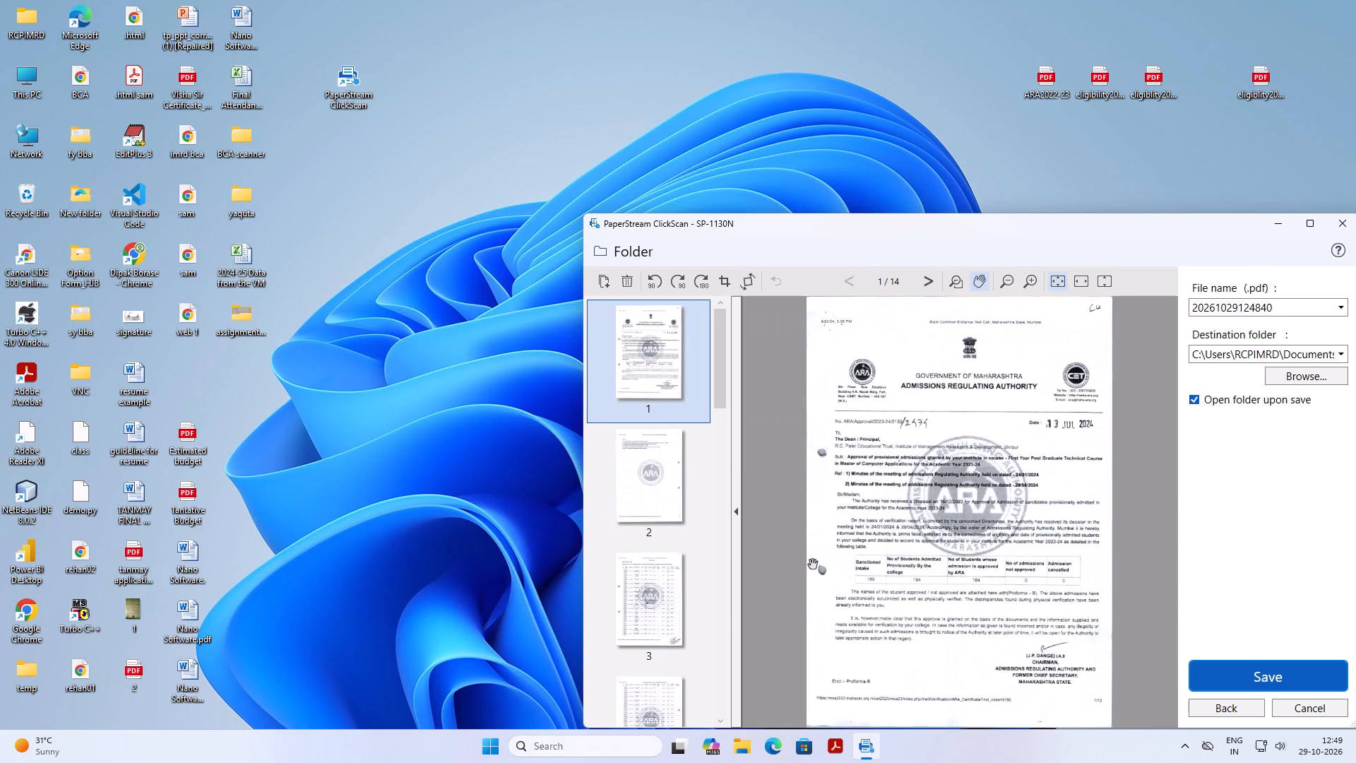
Examine the scanned admissions approval letter and its student list pages in the preview before saving.
{"action": "left_click", "coordinate": [640, 480]}
{"action": "left_click", "coordinate": [641, 628]}
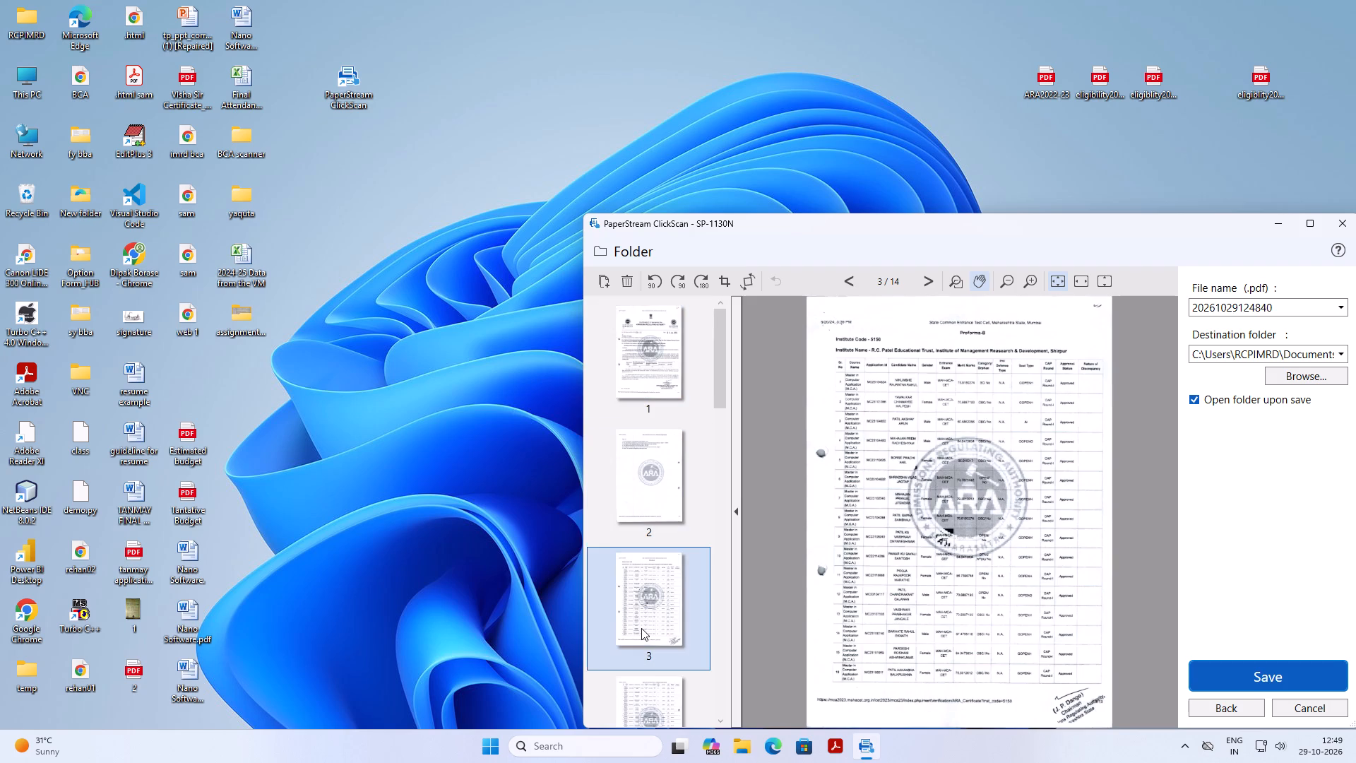
{"action": "scroll", "coordinate": [641, 628], "scroll_direction": "down", "scroll_amount": 2}
{"action": "left_click", "coordinate": [643, 627]}
{"action": "scroll", "coordinate": [644, 627], "scroll_direction": "down", "scroll_amount": 3}
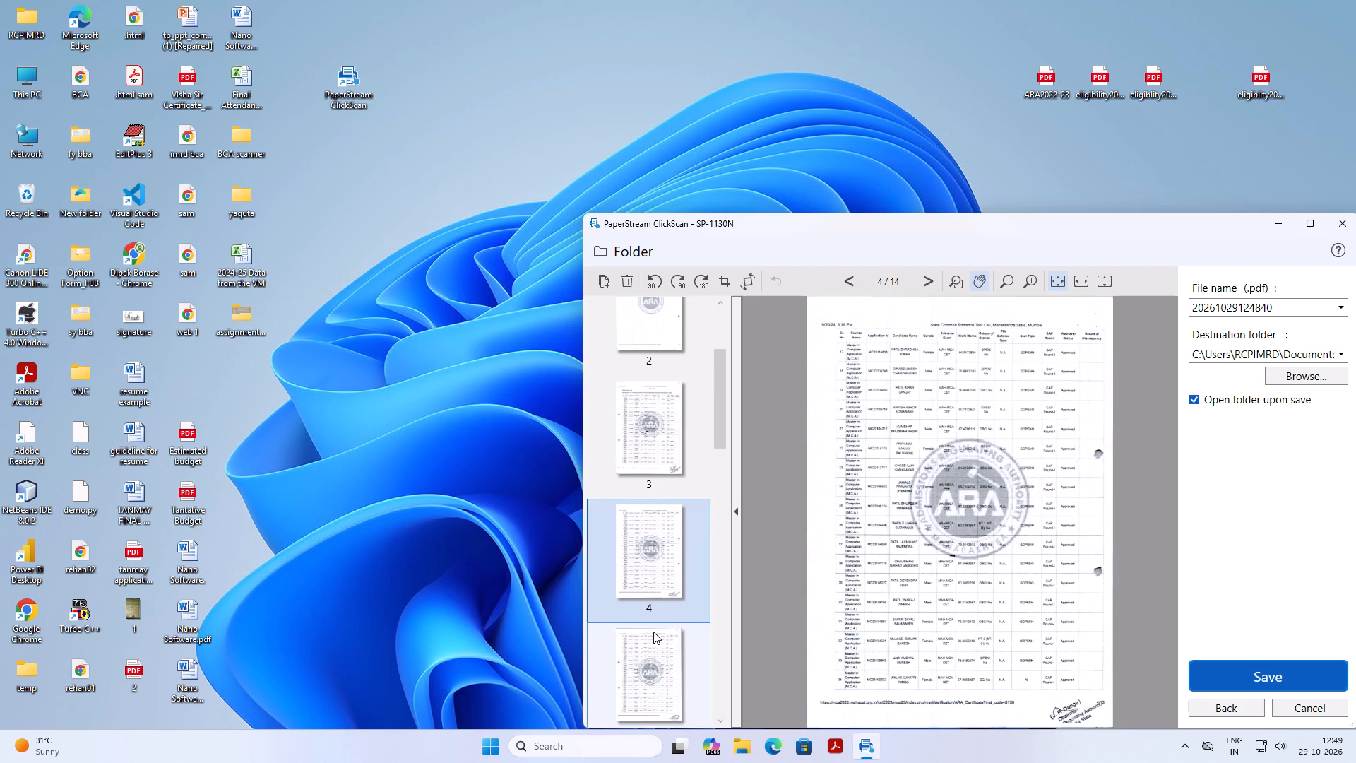
{"action": "left_click", "coordinate": [648, 631]}
{"action": "scroll", "coordinate": [754, 524], "scroll_direction": "down", "scroll_amount": 4}
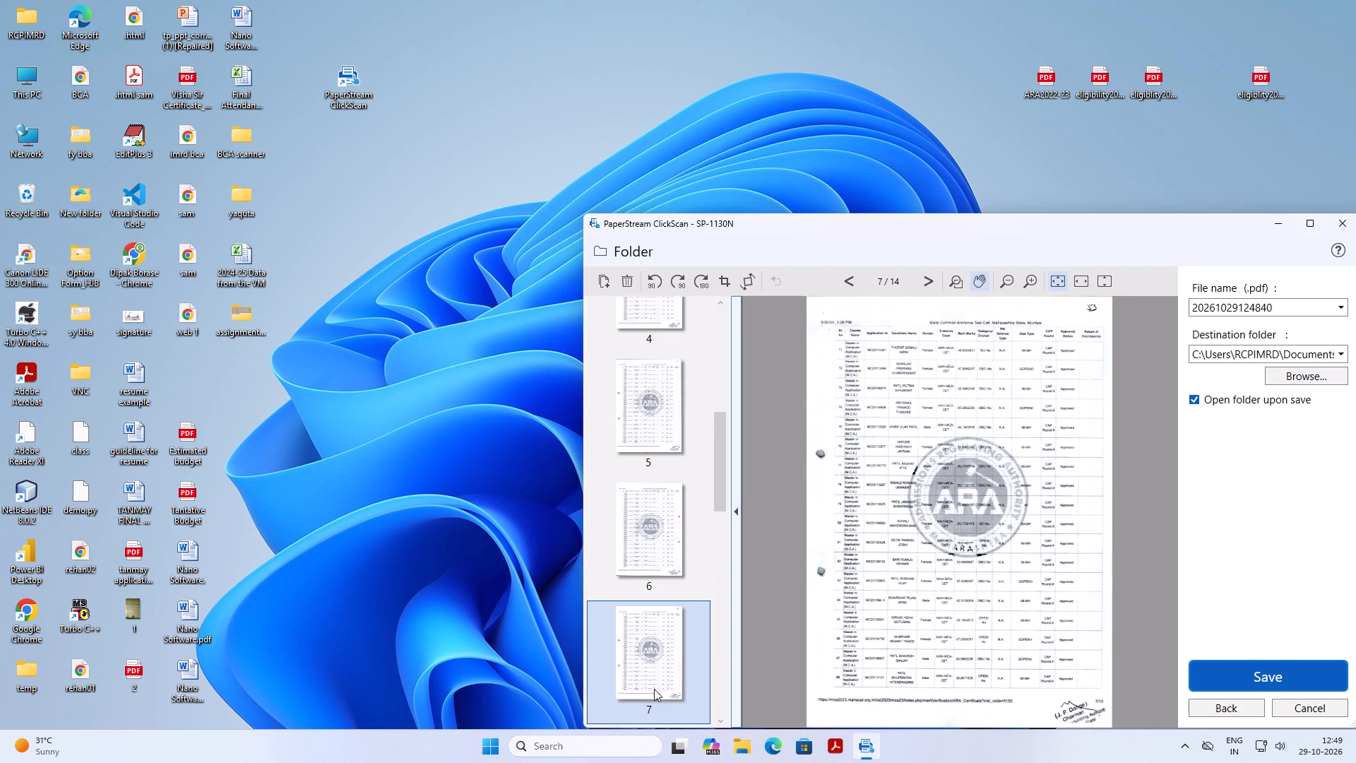
{"action": "scroll", "coordinate": [679, 627], "scroll_direction": "down", "scroll_amount": 4}
{"action": "scroll", "coordinate": [698, 617], "scroll_direction": "up", "scroll_amount": 5}
{"action": "scroll", "coordinate": [876, 581], "scroll_direction": "up", "scroll_amount": 5}
{"action": "scroll", "coordinate": [648, 519], "scroll_direction": "up", "scroll_amount": 20}
{"action": "scroll", "coordinate": [648, 519], "scroll_direction": "up", "scroll_amount": 11}
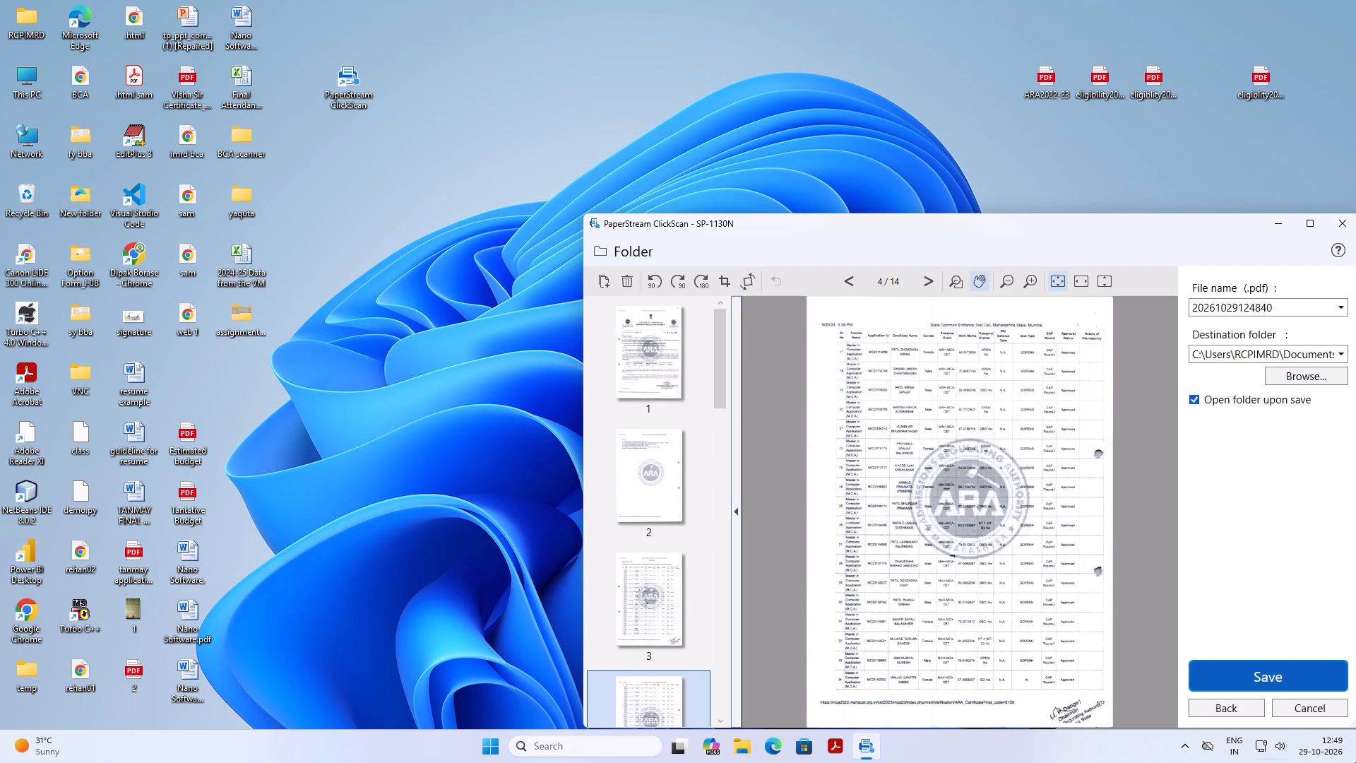
{"action": "left_click", "coordinate": [1316, 683]}
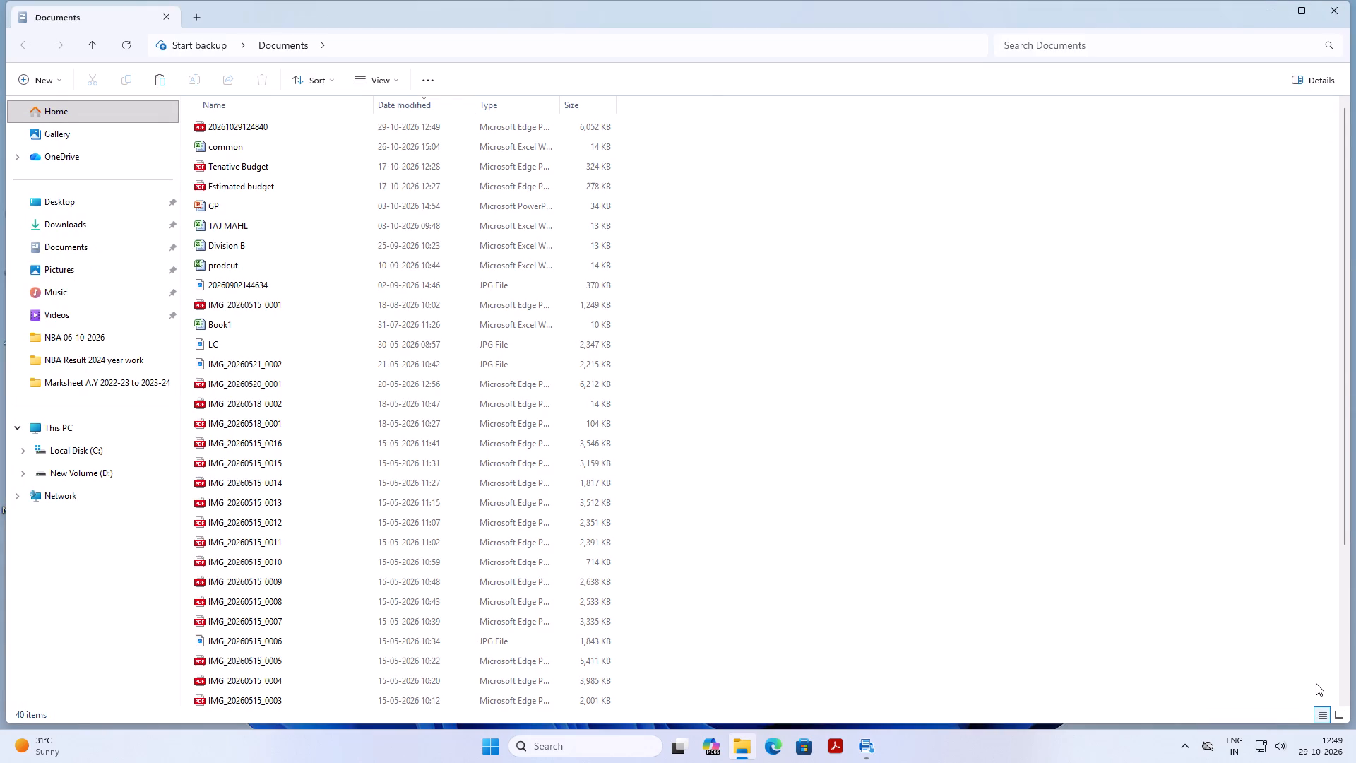
Rename the newly scanned PDF in the Documents folder as ARA2023-24.
{"action": "left_click", "coordinate": [485, 123]}
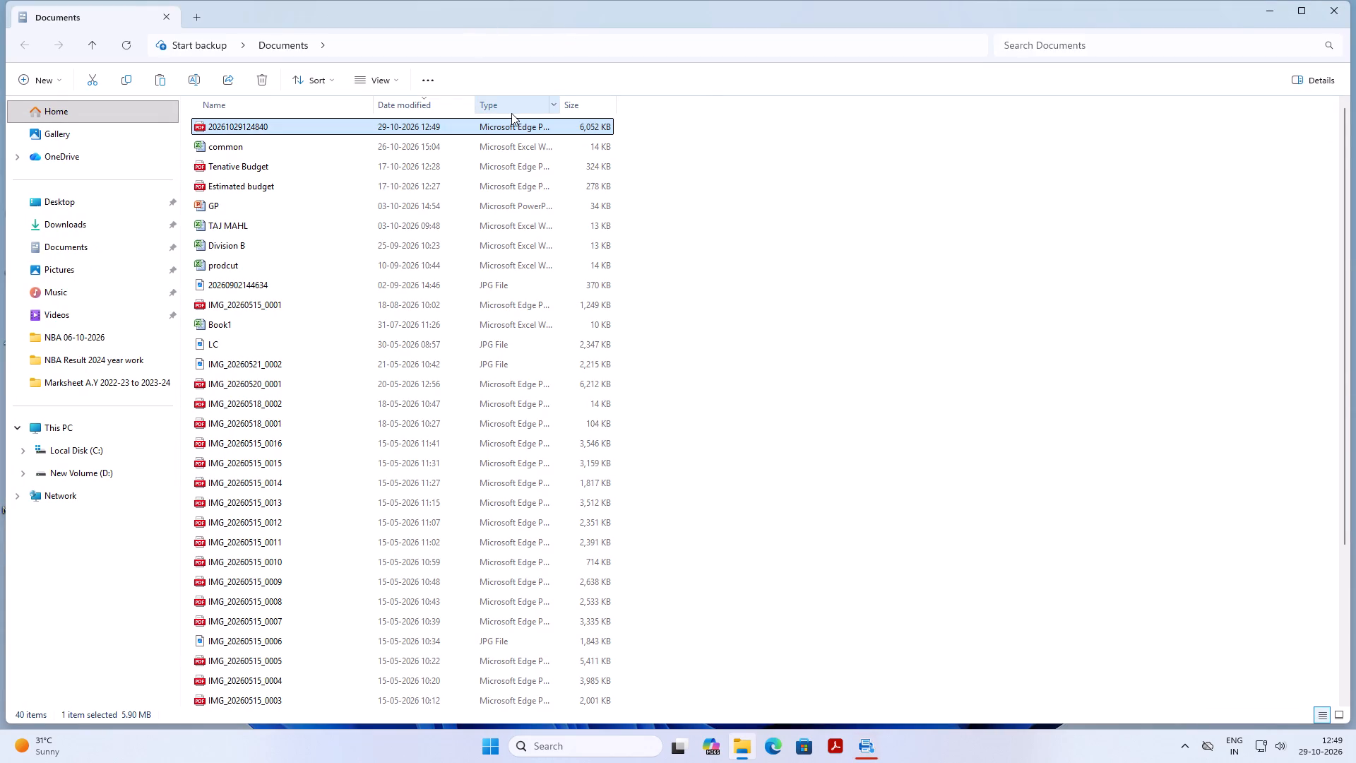
{"action": "key", "text": "F2"}
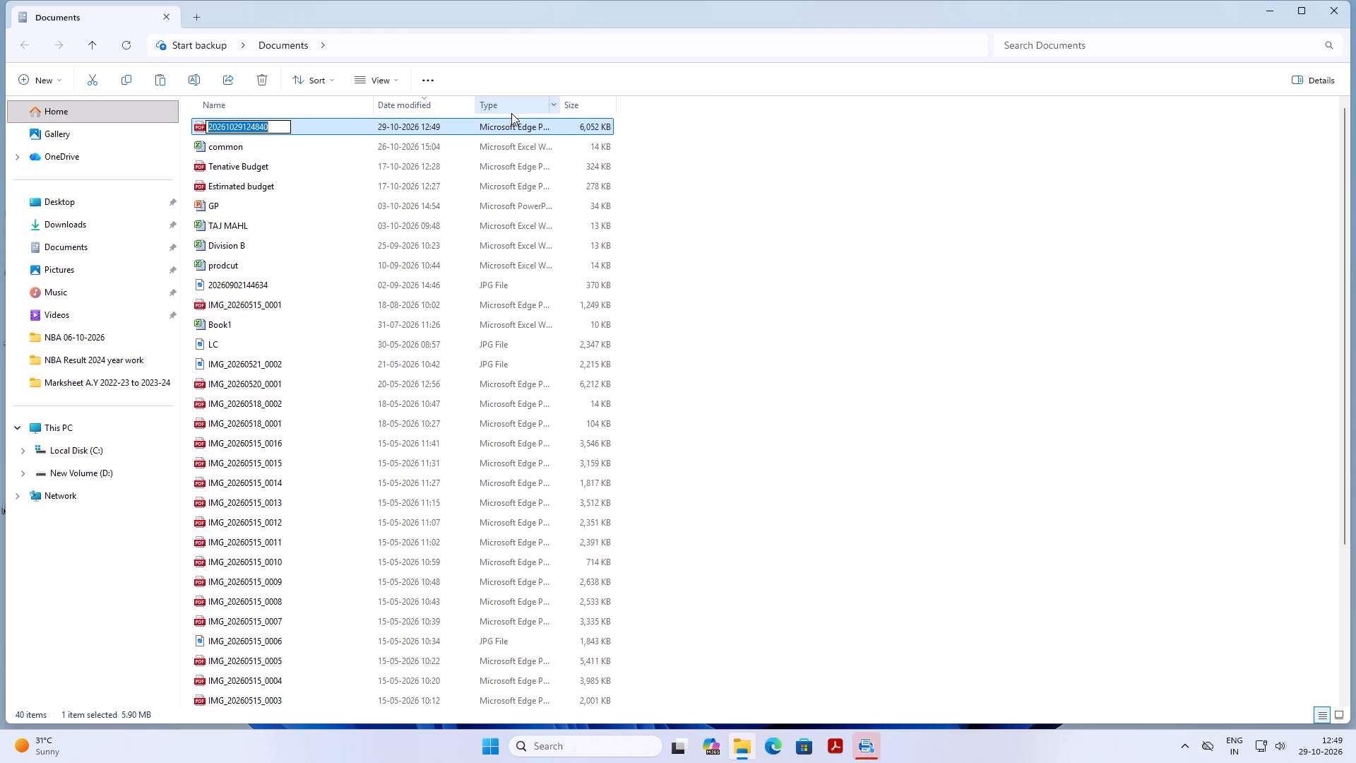
{"action": "type", "text": "ARA"}
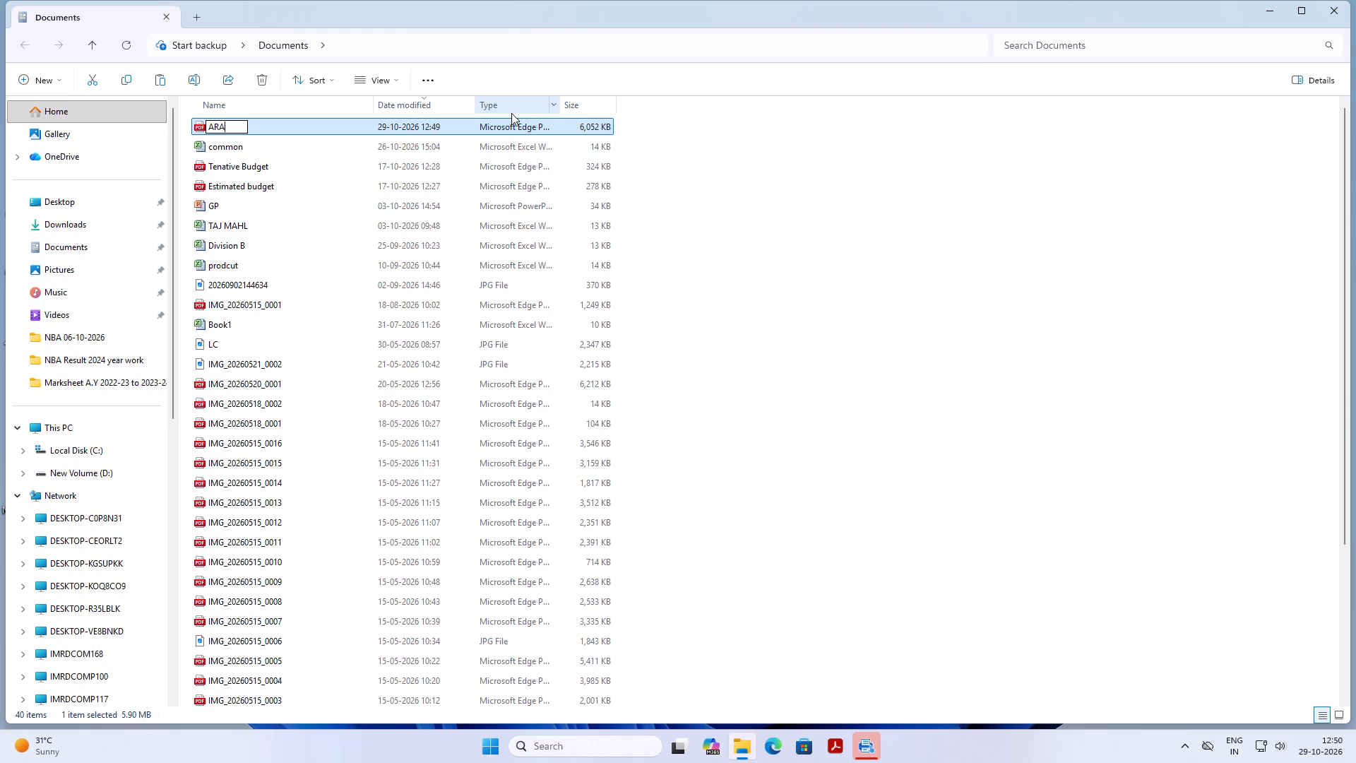
{"action": "key", "text": "Down"}
{"action": "type", "text": "20"}
{"action": "type", "text": "23"}
{"action": "type", "text": "-24"}
{"action": "left_click", "coordinate": [807, 163]}
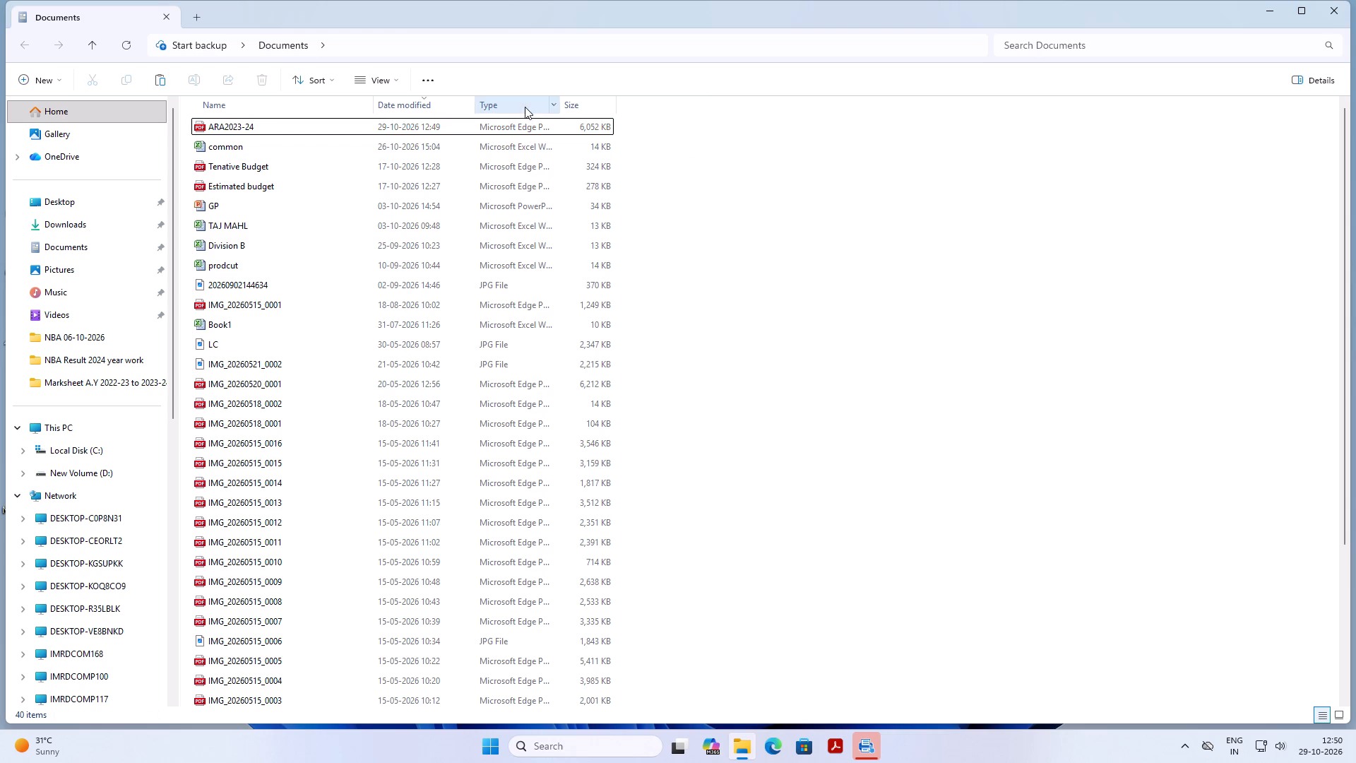
Move the ARA2023-24 PDF from Documents to the desktop and place it beside the ARA2022-23 file.
{"action": "left_click", "coordinate": [393, 127]}
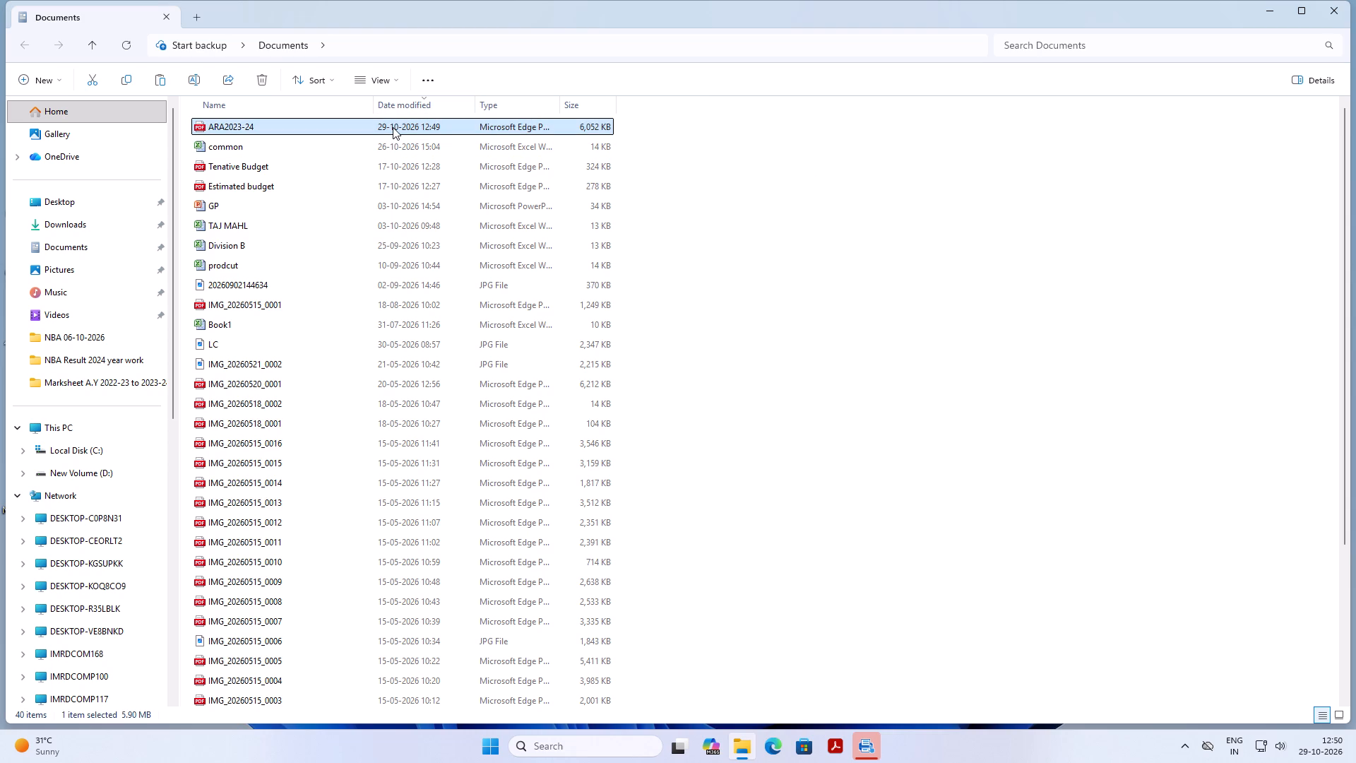
{"action": "key", "text": "ctrl+x"}
{"action": "left_click", "coordinate": [1270, 1]}
{"action": "right_click", "coordinate": [803, 85]}
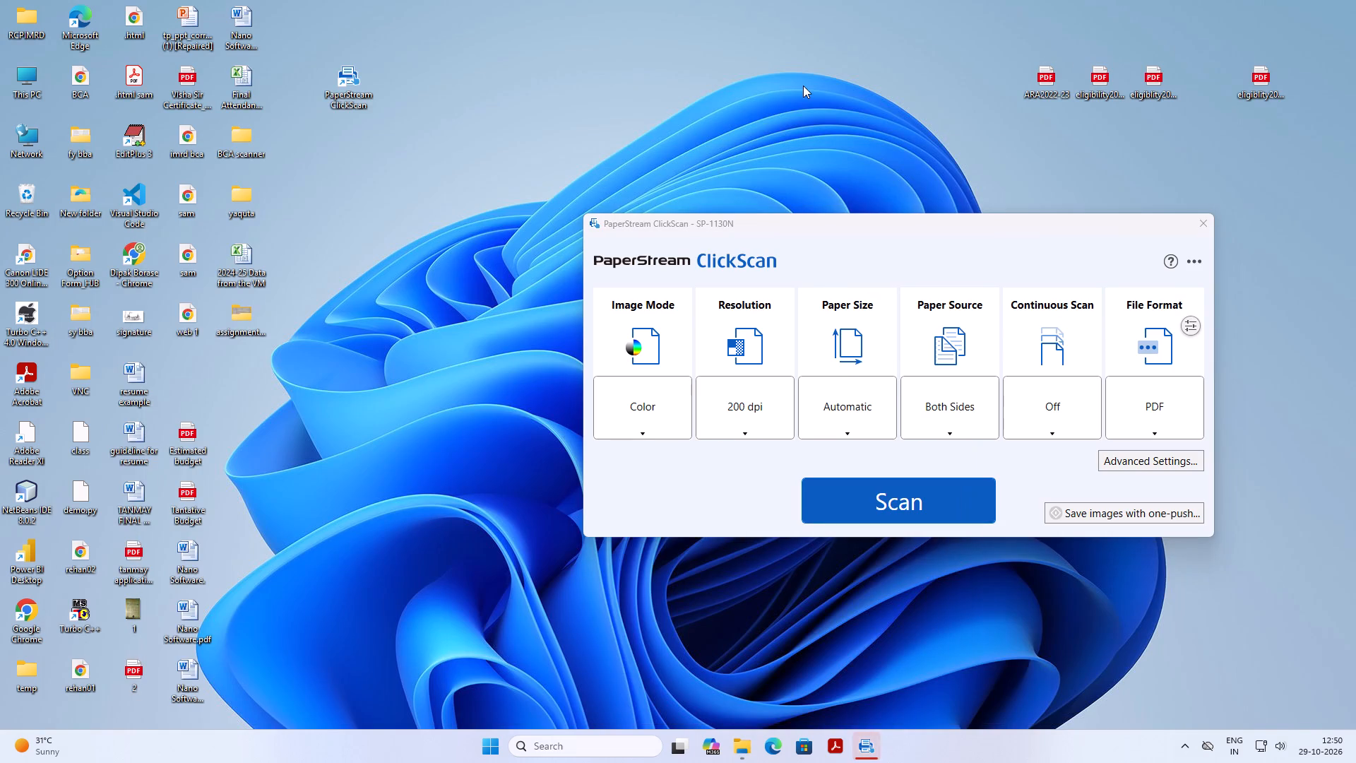
{"action": "left_click", "coordinate": [826, 111]}
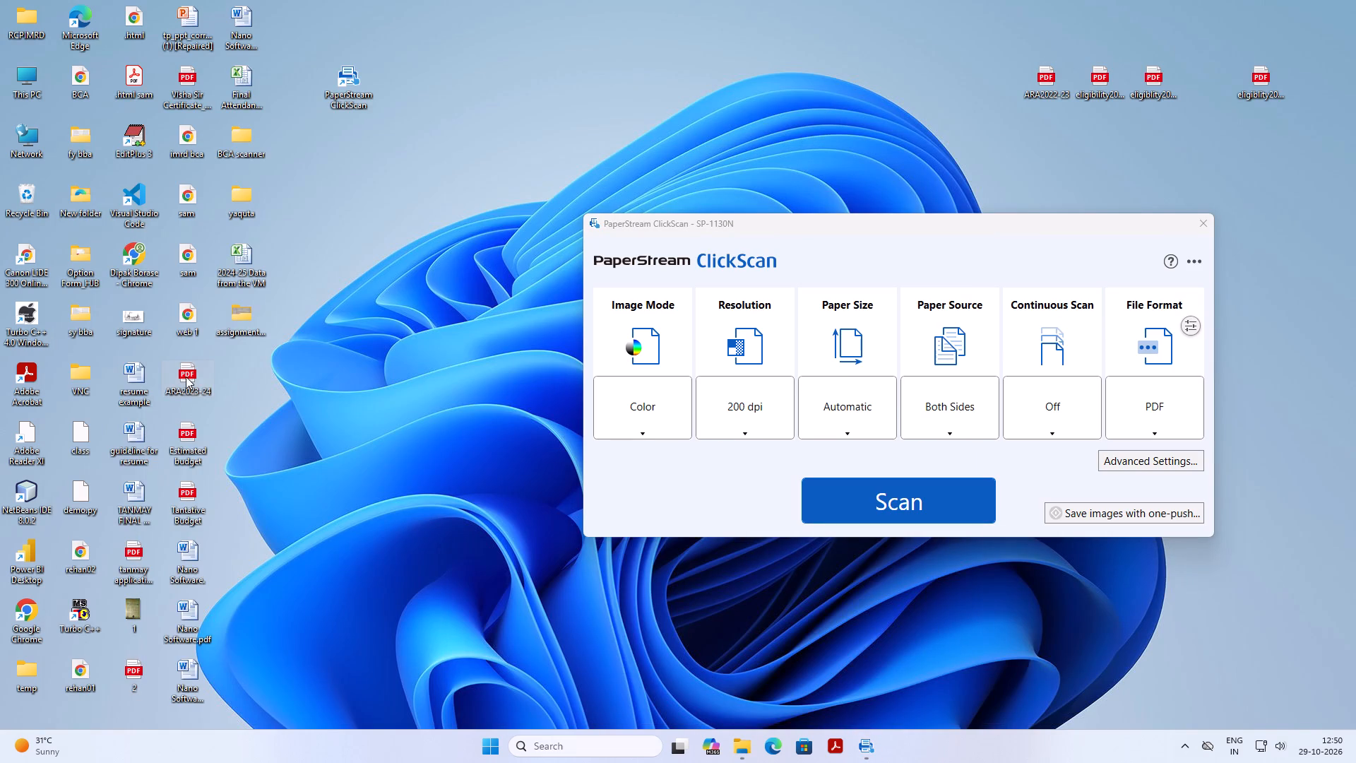
{"action": "left_click_drag", "start_coordinate": [186, 377], "coordinate": [973, 80]}
{"action": "right_click", "coordinate": [818, 105]}
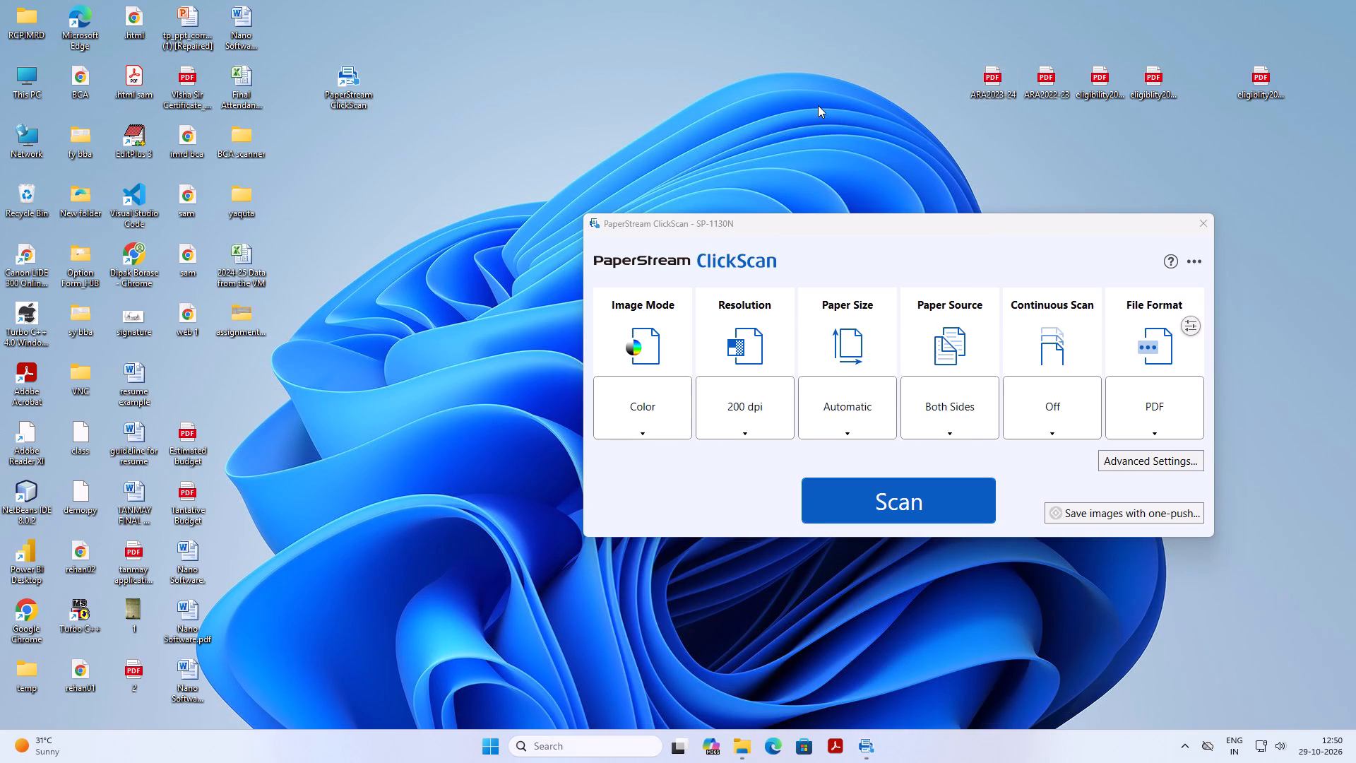
{"action": "left_click", "coordinate": [860, 167]}
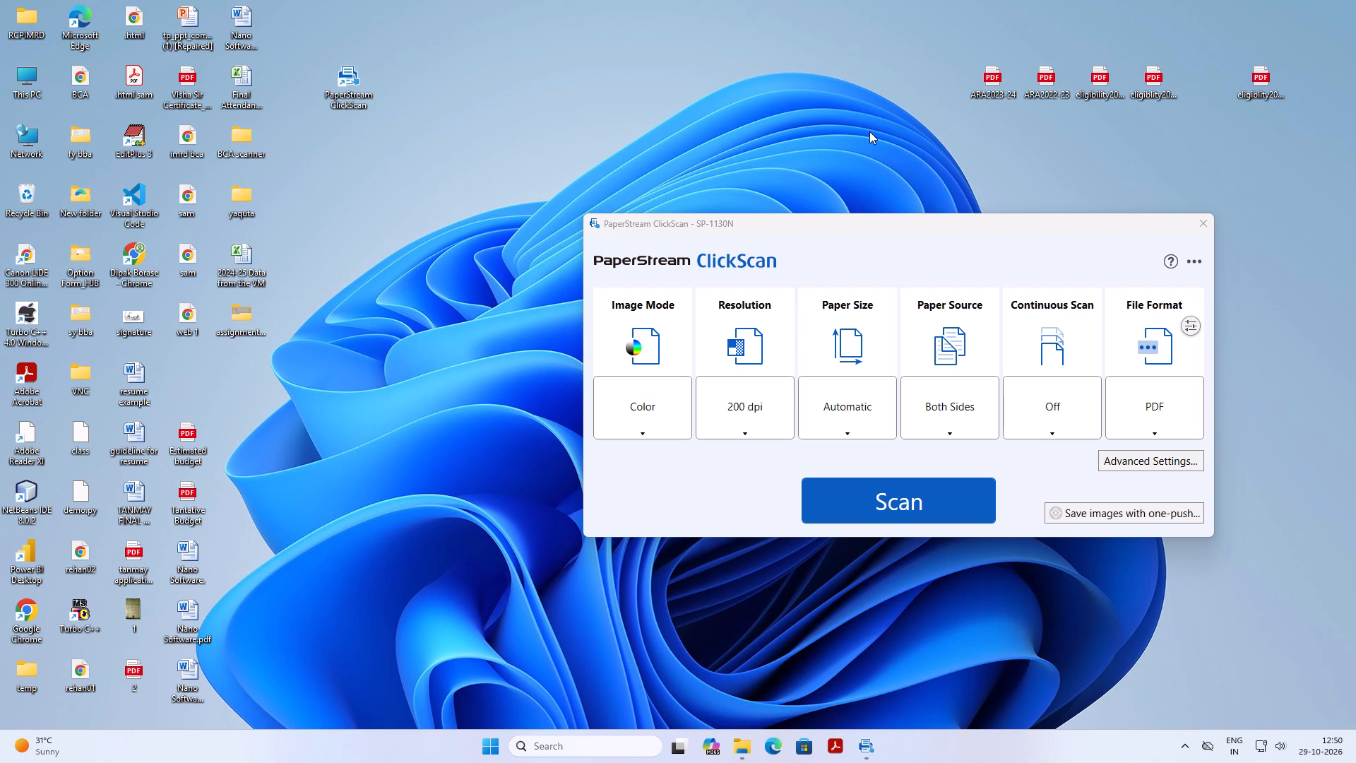
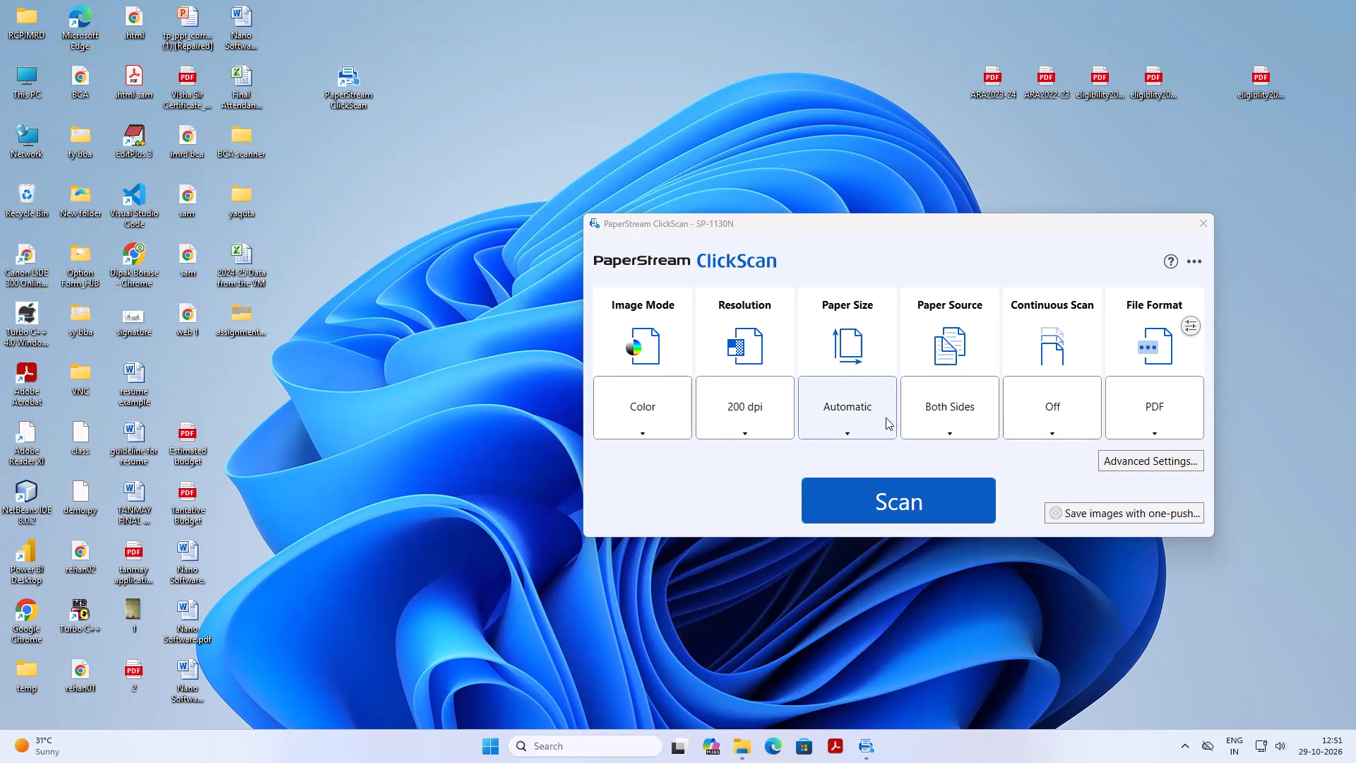
In PaperStream ClickScan, set the paper source to Front Side and start scanning the next document to PDF in color at 200 dpi.
{"action": "left_click", "coordinate": [950, 412]}
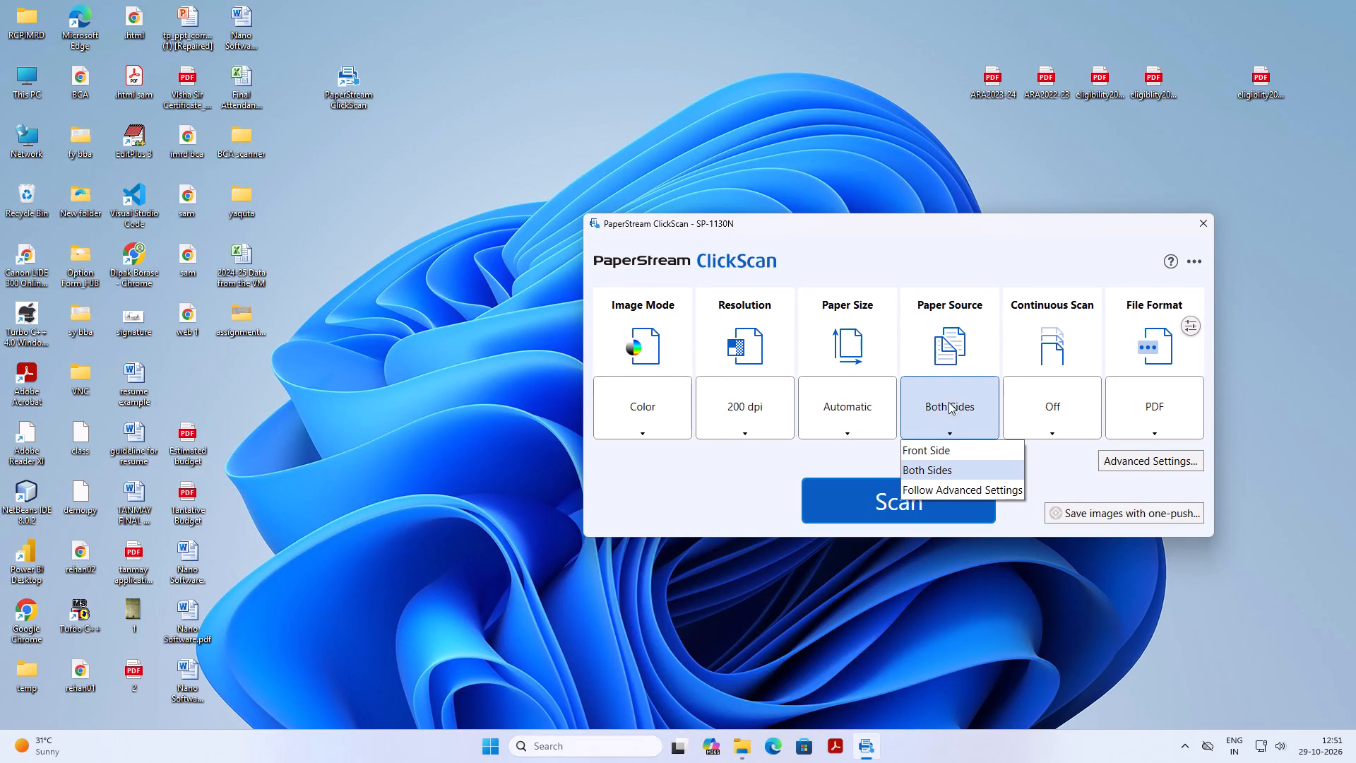
{"action": "left_click", "coordinate": [943, 445]}
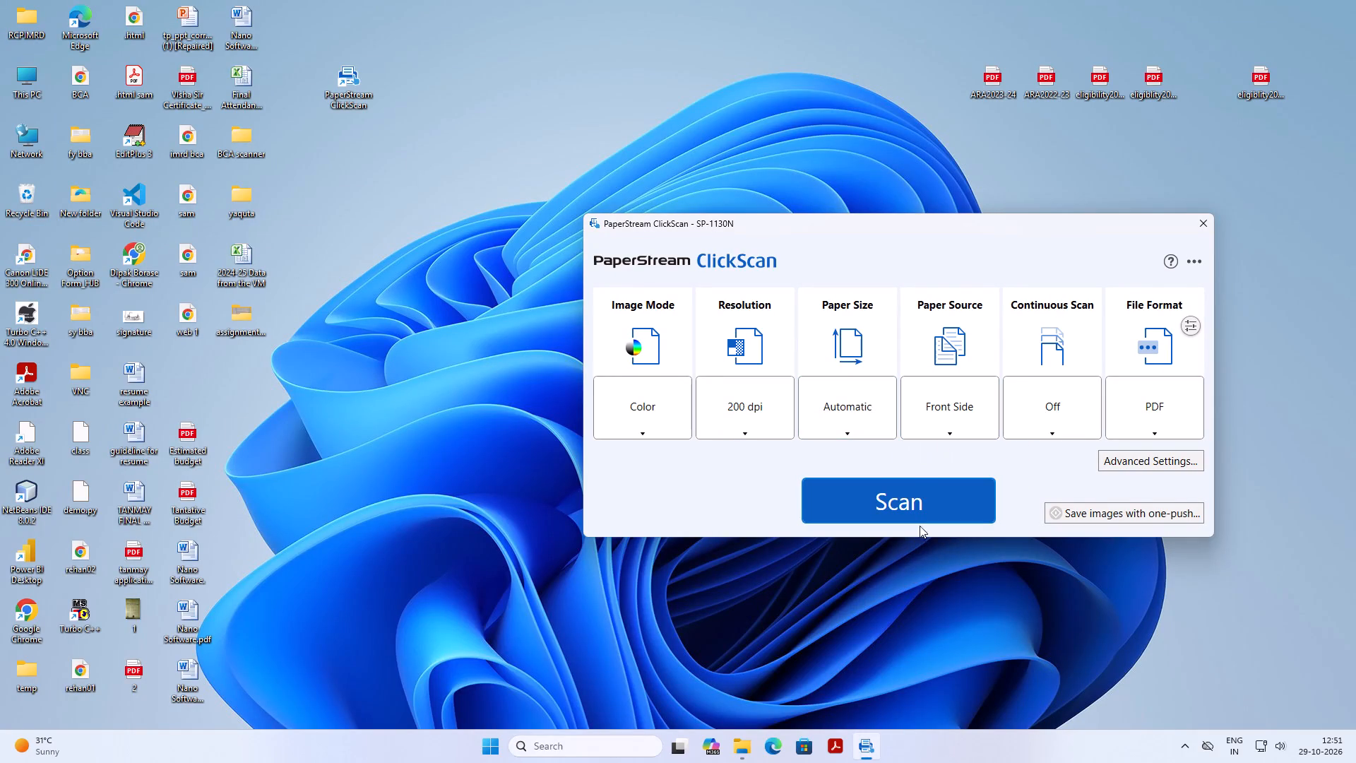
{"action": "left_click", "coordinate": [923, 514]}
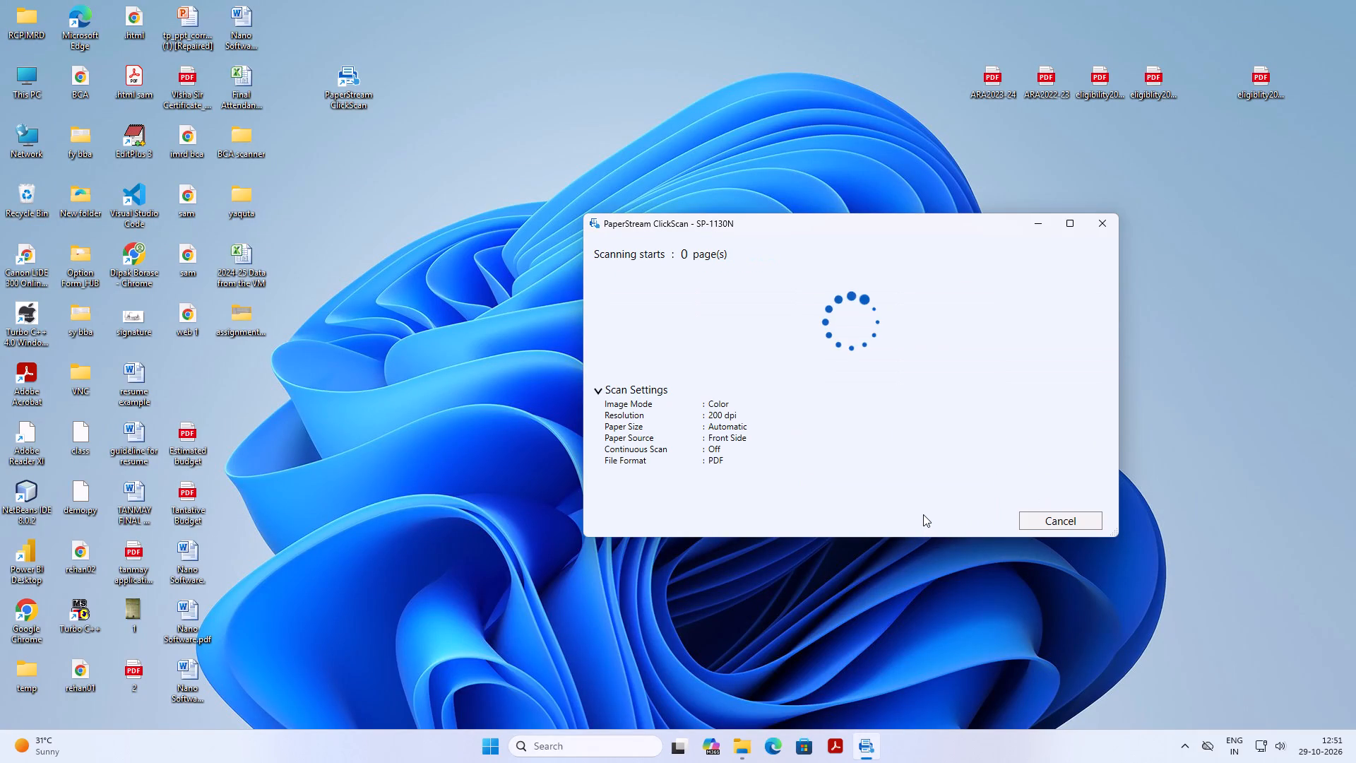
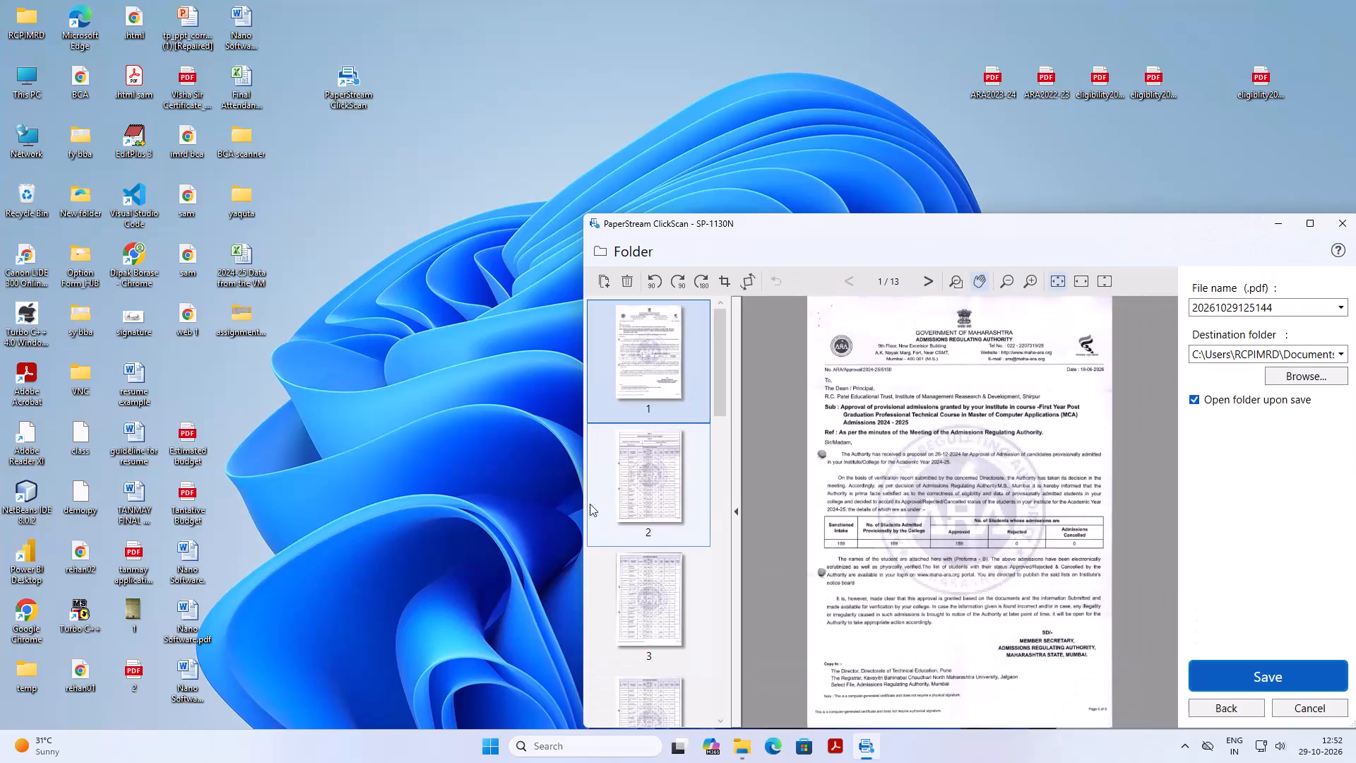
Review the page thumbnails of the scanned 2024-25 ARA approval document, examining its cover letter and approved-student lists.
{"action": "left_click", "coordinate": [590, 504]}
{"action": "left_click", "coordinate": [667, 309]}
{"action": "left_click", "coordinate": [655, 401]}
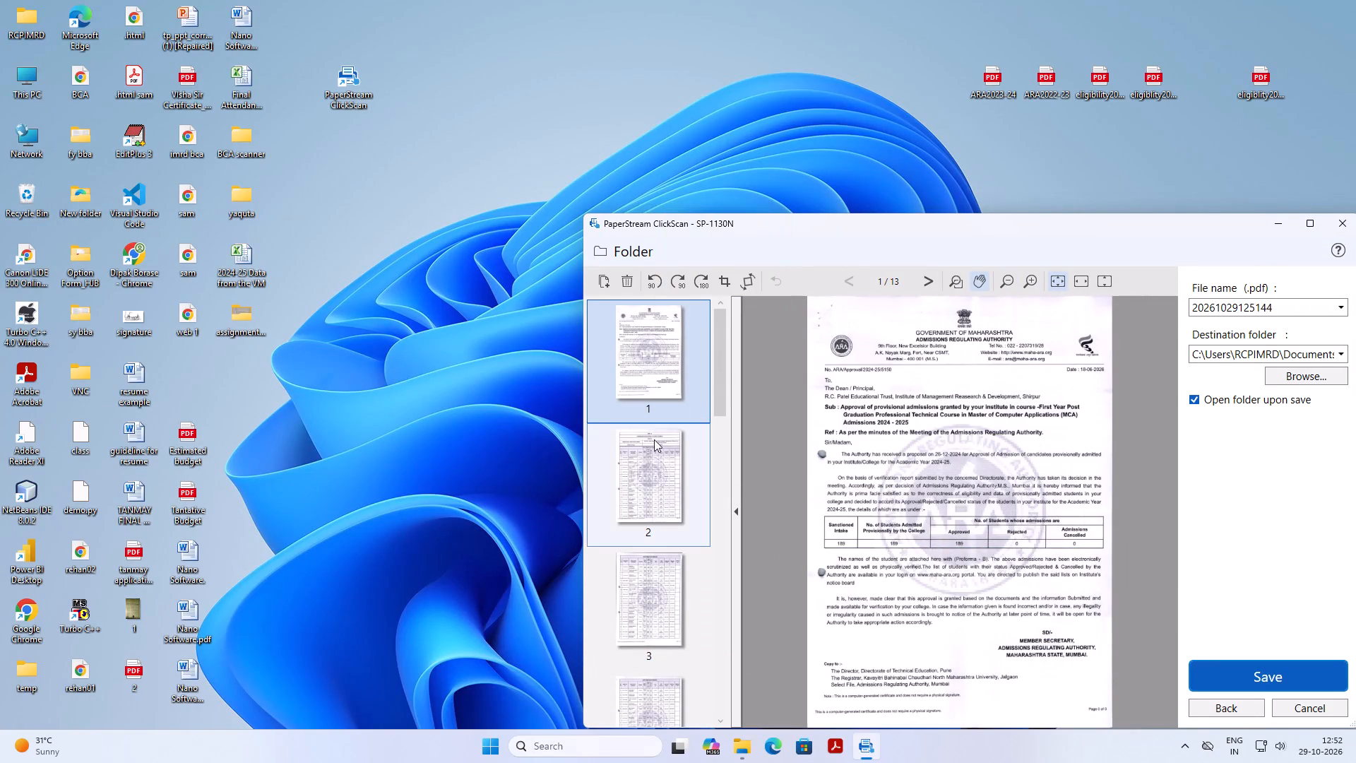
{"action": "left_click", "coordinate": [654, 454]}
{"action": "left_click", "coordinate": [660, 580]}
{"action": "scroll", "coordinate": [516, 480], "scroll_direction": "down", "scroll_amount": 4}
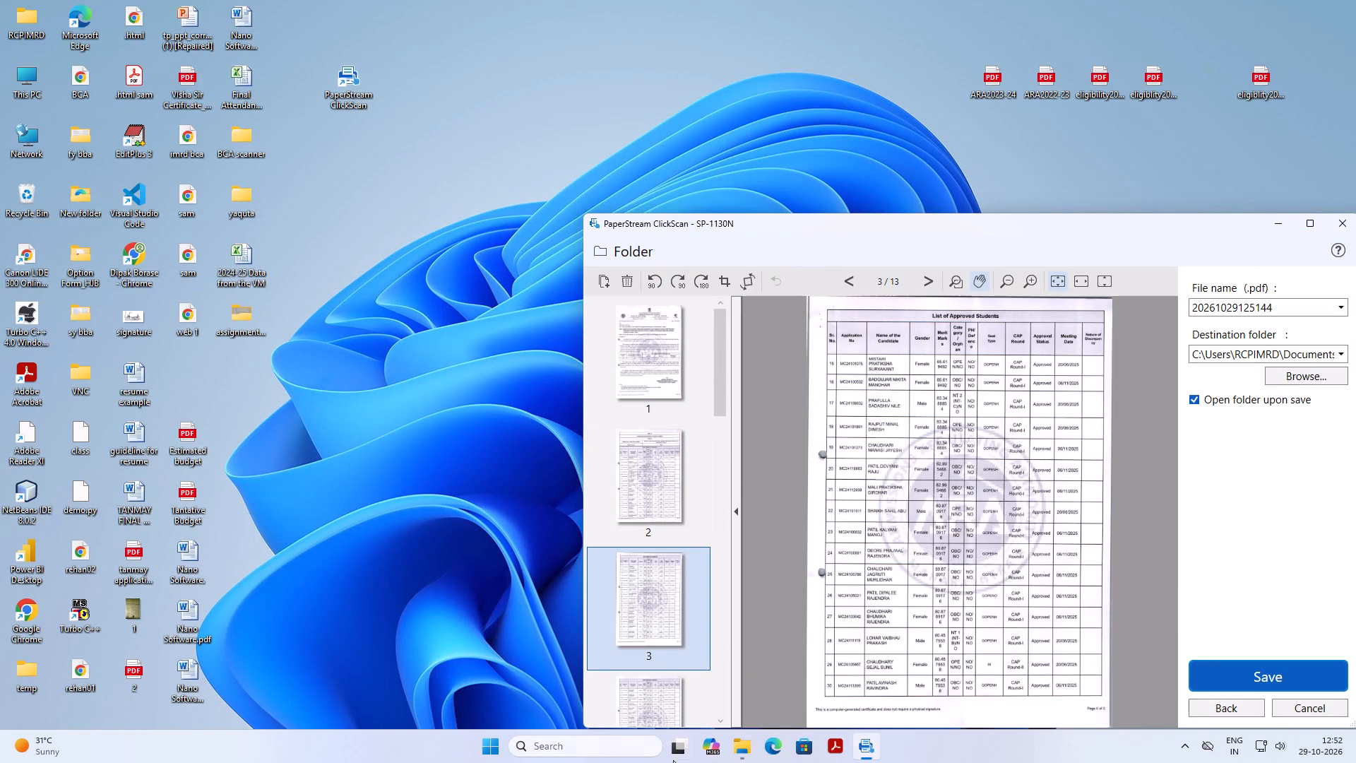
{"action": "left_click", "coordinate": [667, 715]}
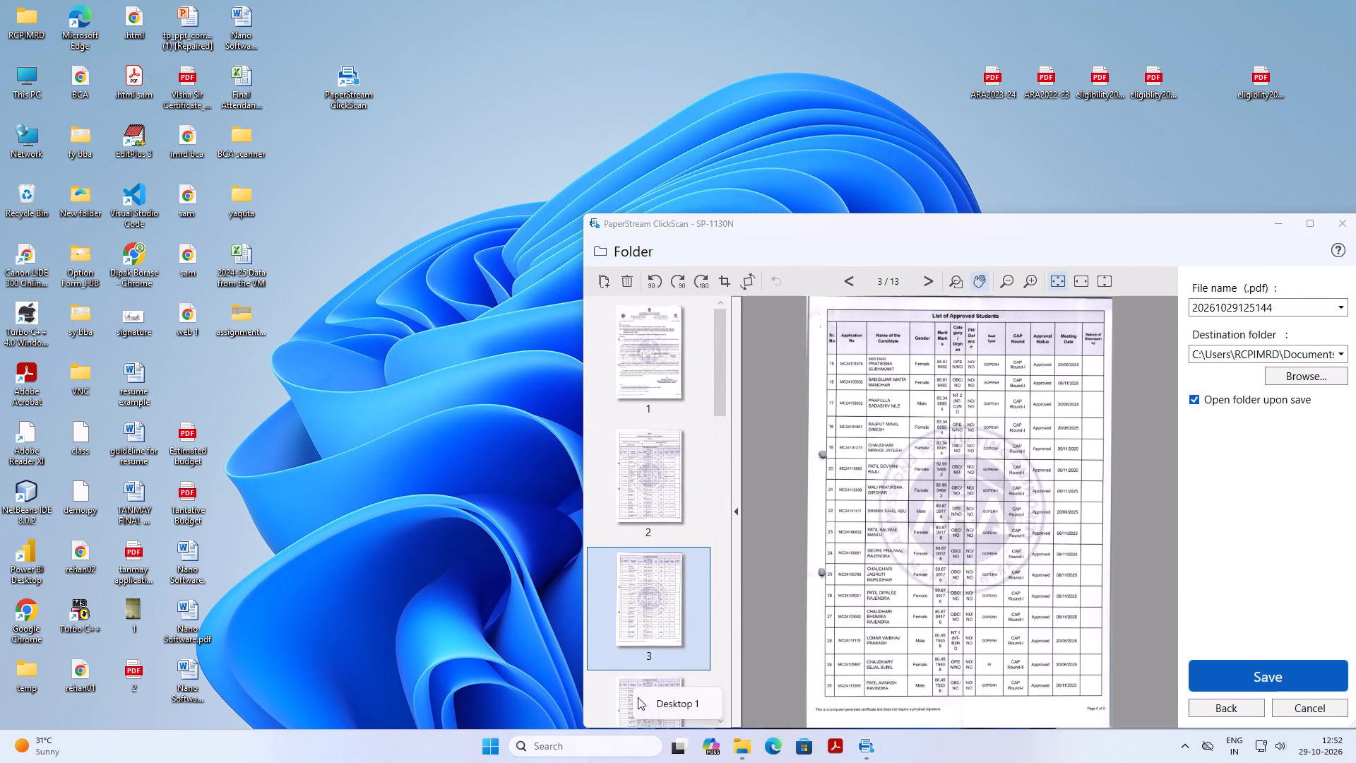
{"action": "left_click", "coordinate": [634, 704]}
{"action": "left_click", "coordinate": [616, 678]}
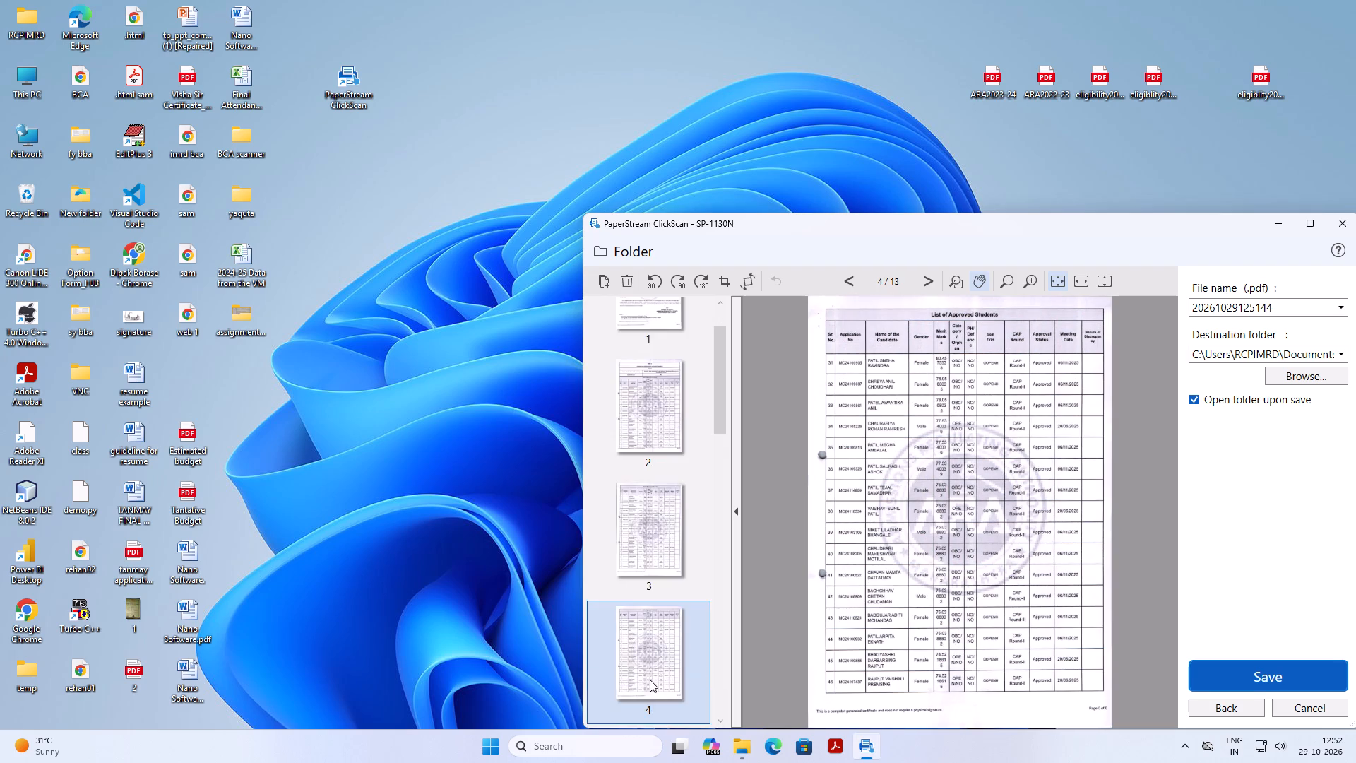
{"action": "scroll", "coordinate": [650, 680], "scroll_direction": "down", "scroll_amount": 5}
{"action": "scroll", "coordinate": [650, 680], "scroll_direction": "down", "scroll_amount": 20}
{"action": "scroll", "coordinate": [650, 680], "scroll_direction": "up", "scroll_amount": 7}
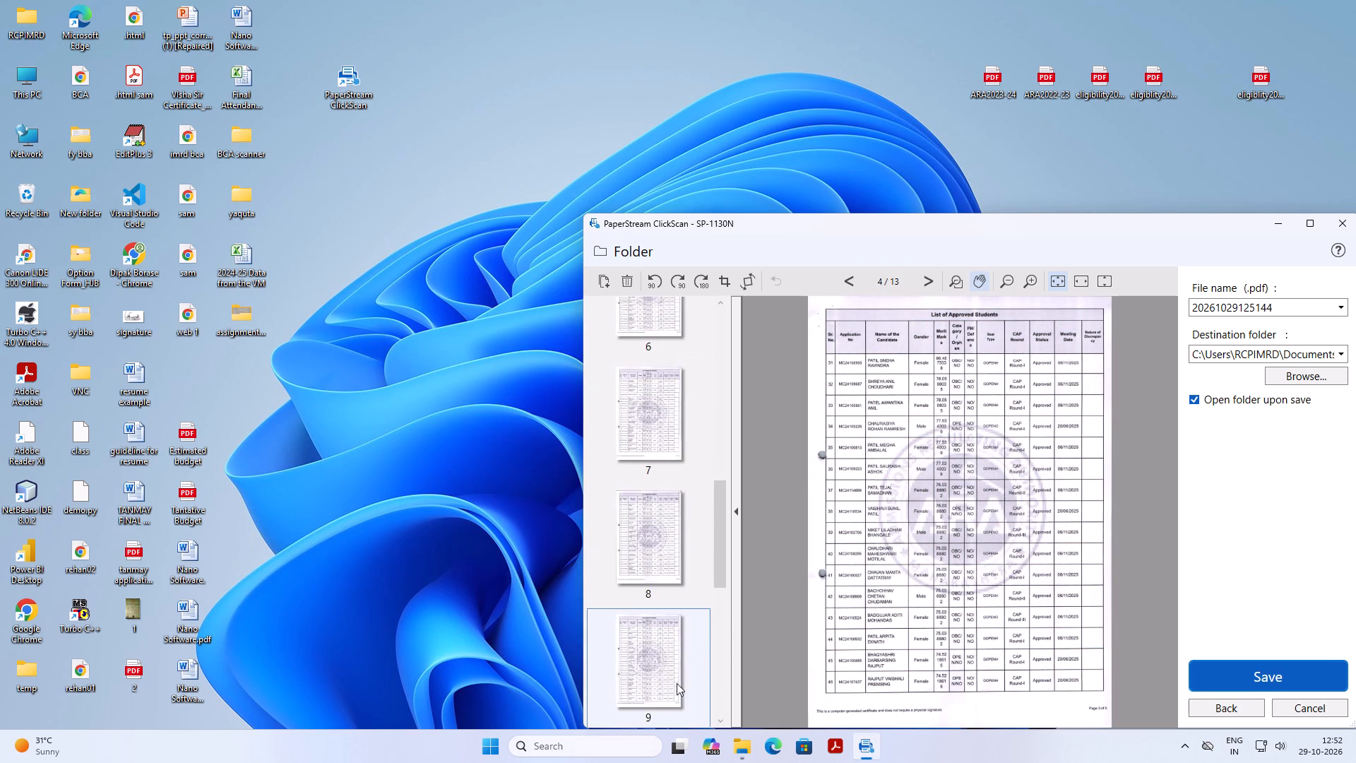
{"action": "scroll", "coordinate": [677, 683], "scroll_direction": "up", "scroll_amount": 20}
{"action": "scroll", "coordinate": [677, 683], "scroll_direction": "up", "scroll_amount": 12}
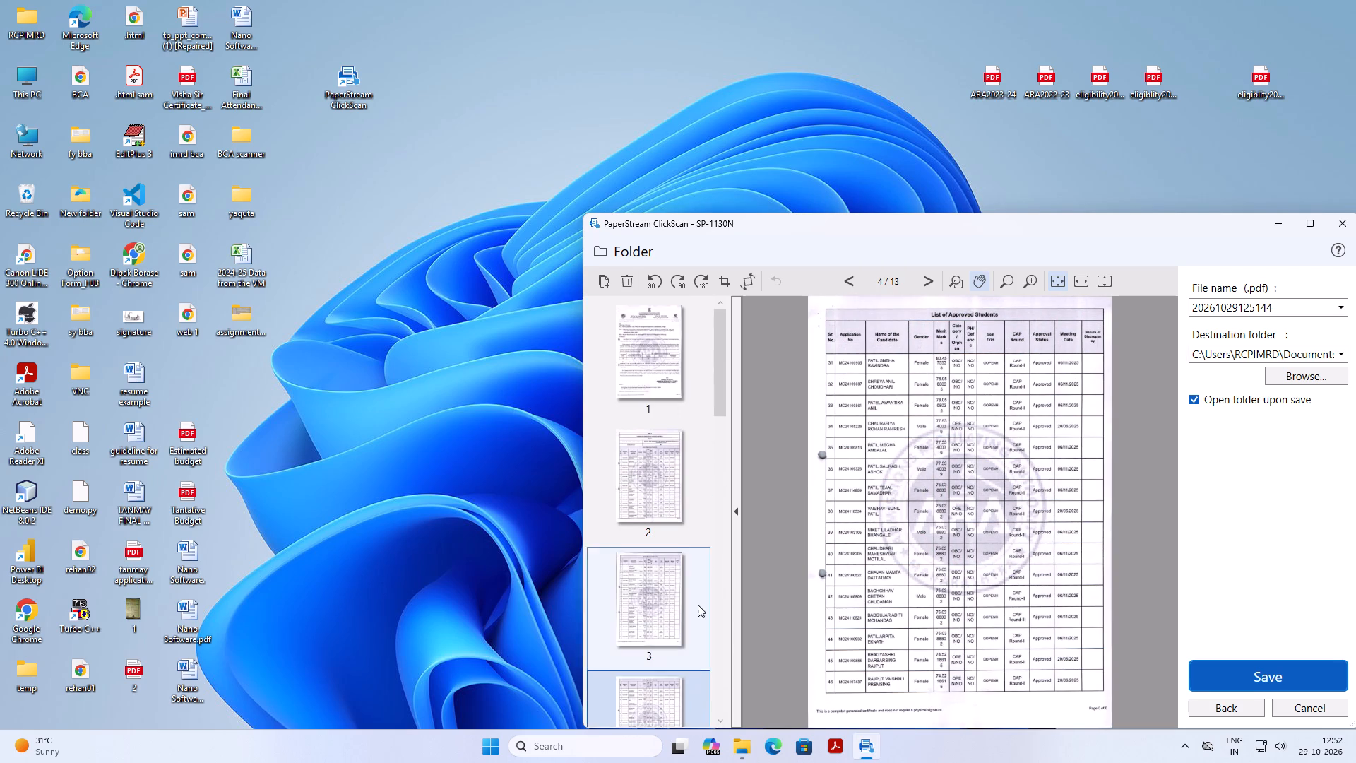
{"action": "left_click", "coordinate": [645, 360]}
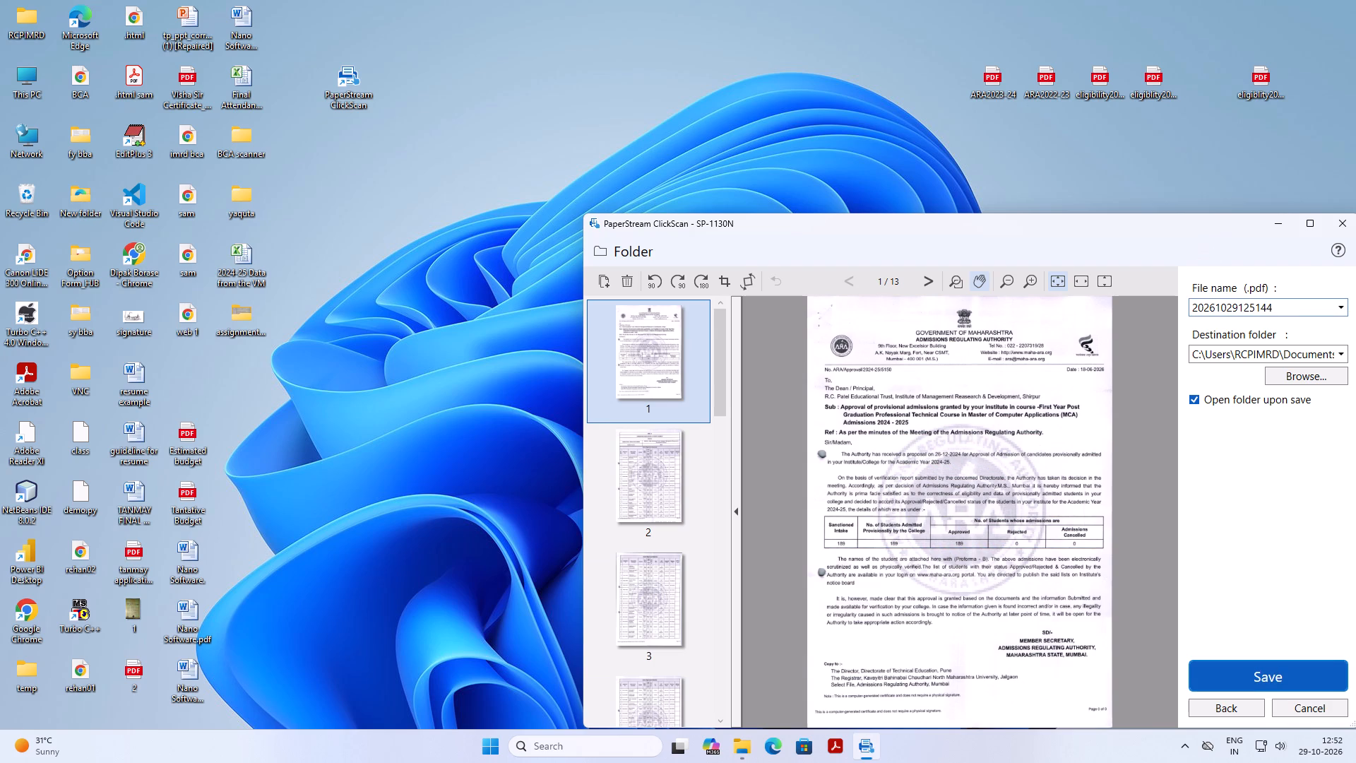
Name the scanned 2024-25 approval document ARA2024-25 and save it as a PDF in the Documents folder.
{"action": "left_click_drag", "start_coordinate": [1285, 313], "coordinate": [1188, 327]}
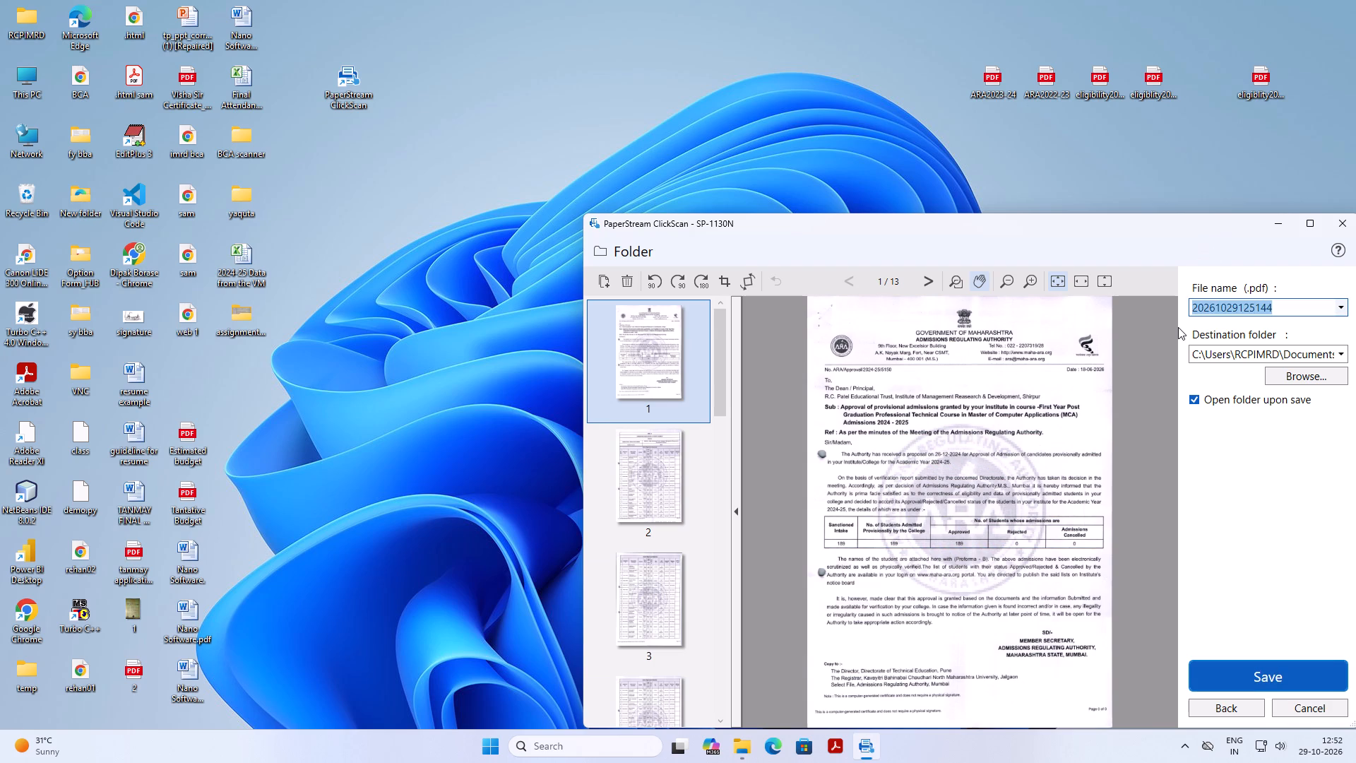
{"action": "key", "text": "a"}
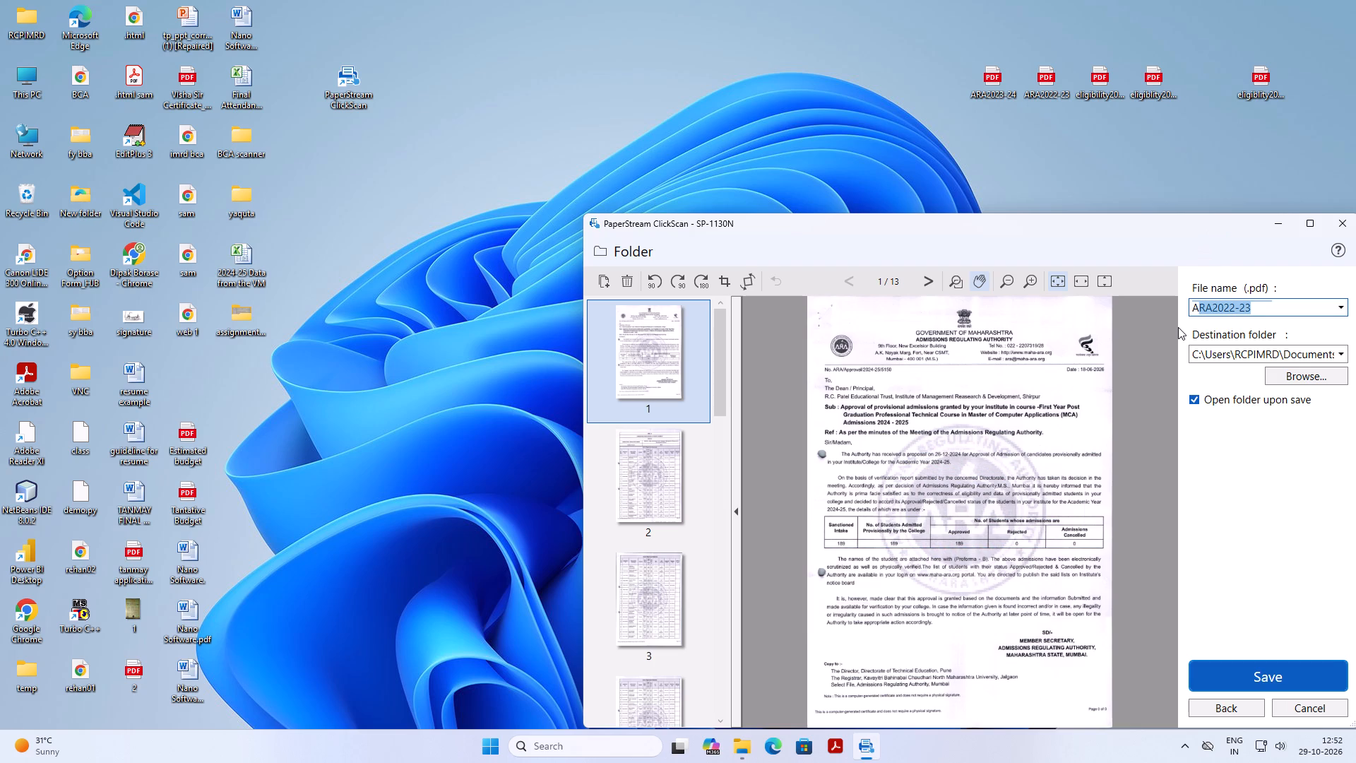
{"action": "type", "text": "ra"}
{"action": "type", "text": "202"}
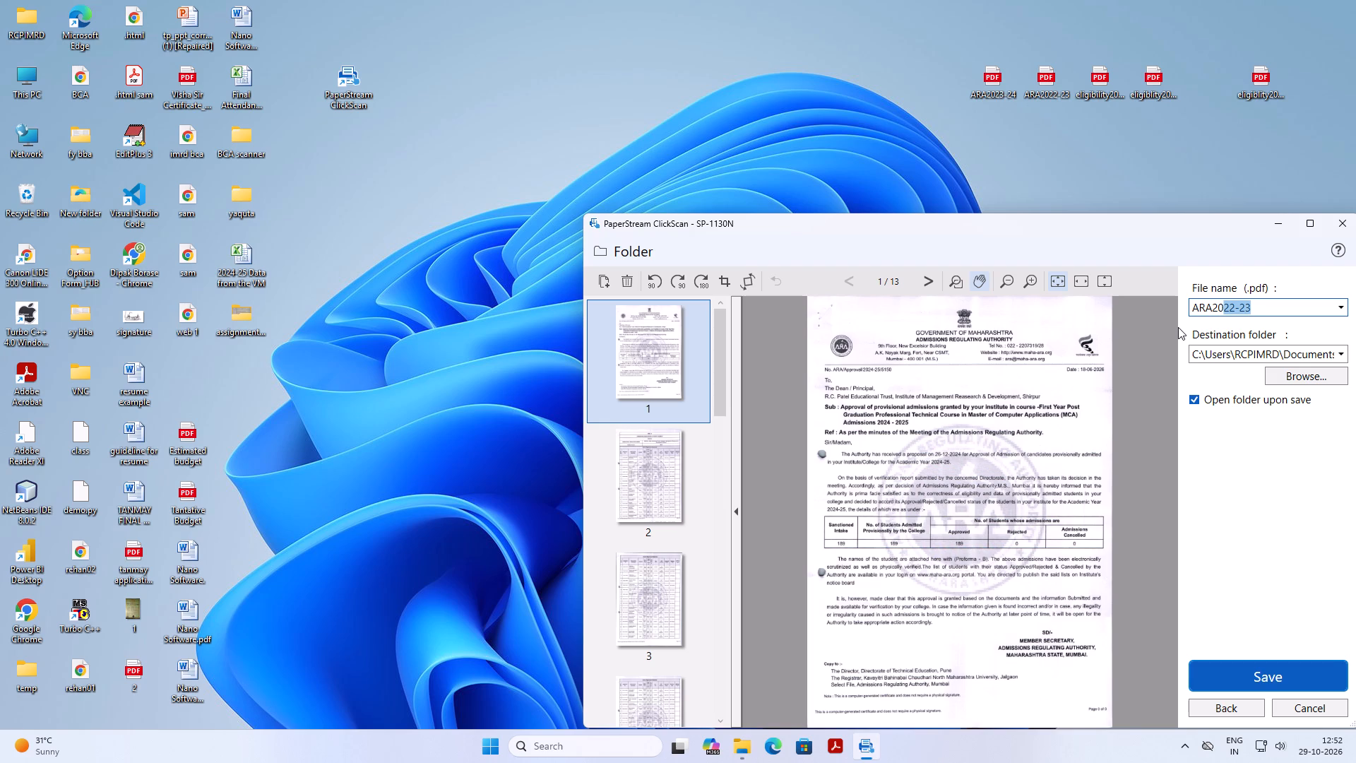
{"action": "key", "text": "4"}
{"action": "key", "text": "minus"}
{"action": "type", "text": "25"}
{"action": "left_click", "coordinate": [1265, 681]}
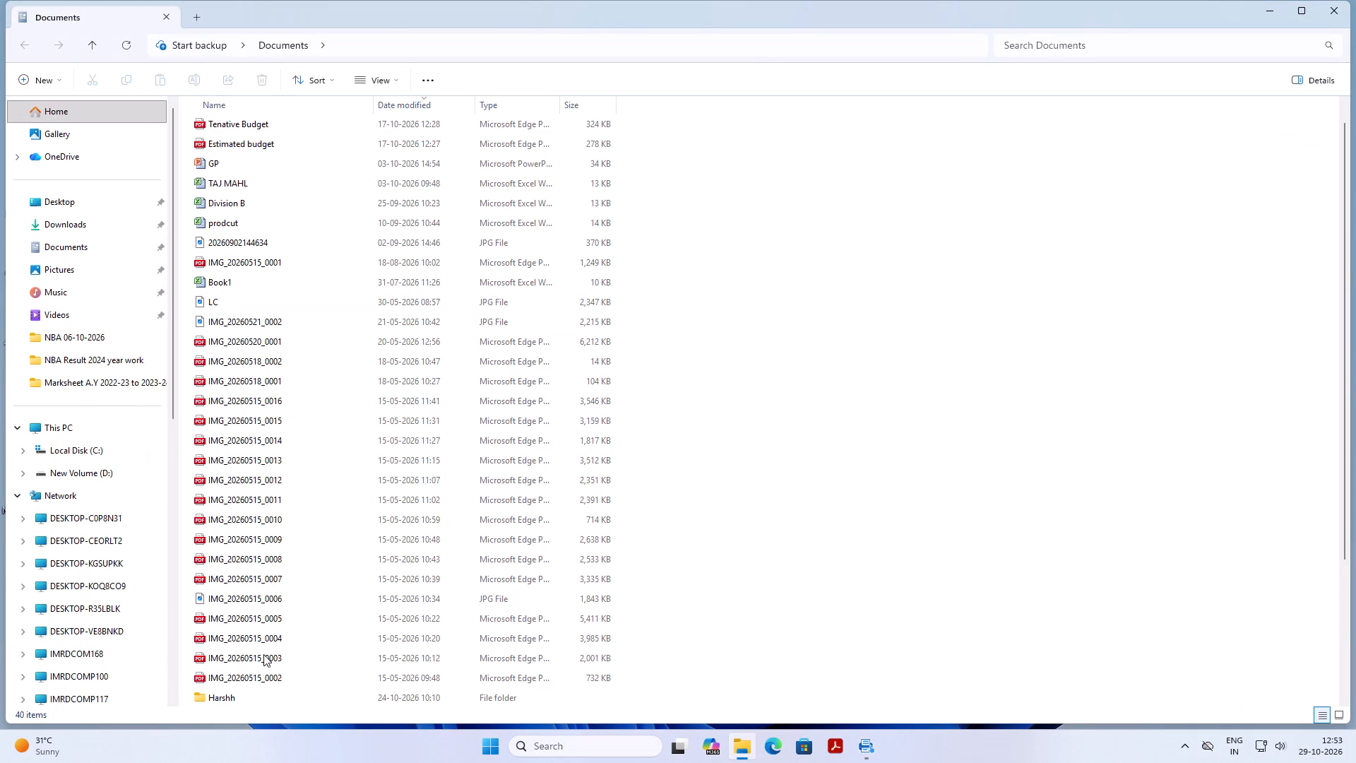
Locate and select the newly saved ARA2024-25 PDF in the Documents folder.
{"action": "scroll", "coordinate": [393, 575], "scroll_direction": "down", "scroll_amount": 10}
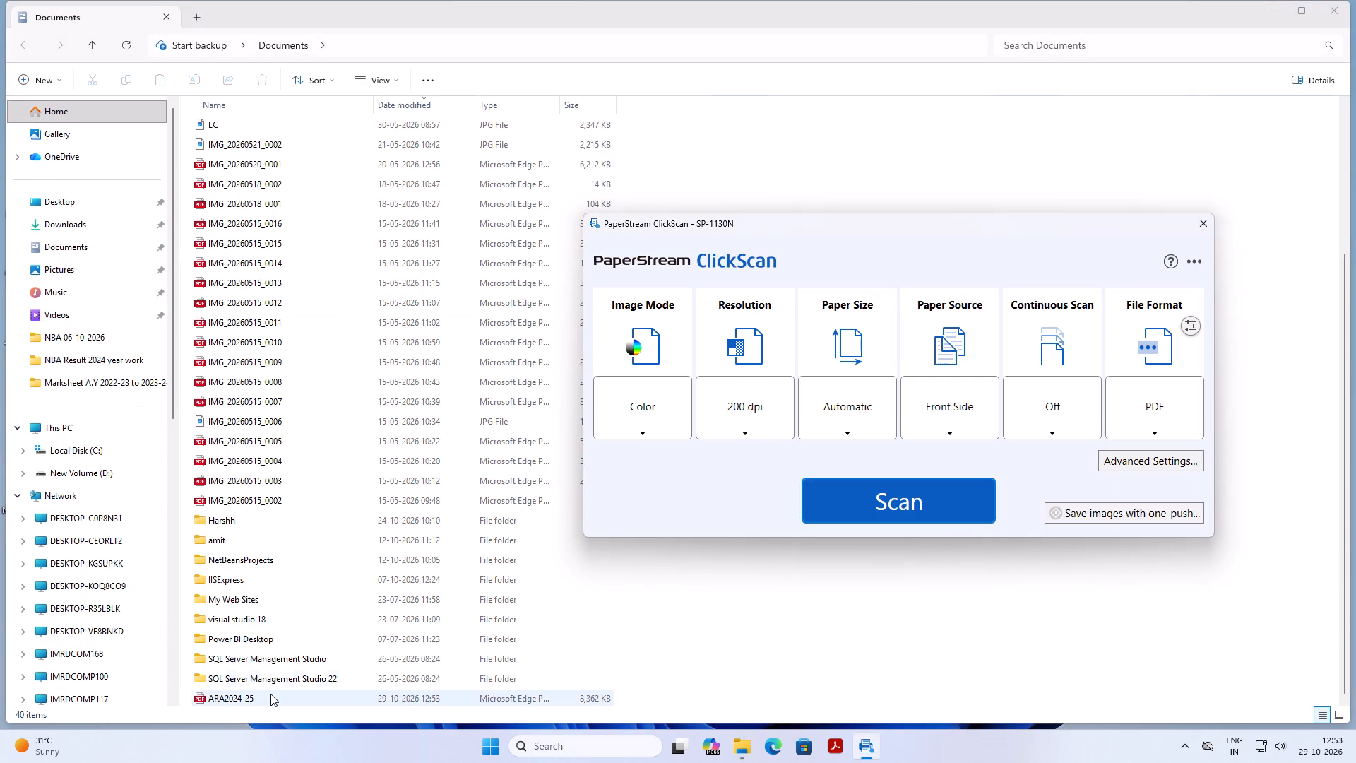
{"action": "left_click", "coordinate": [270, 694]}
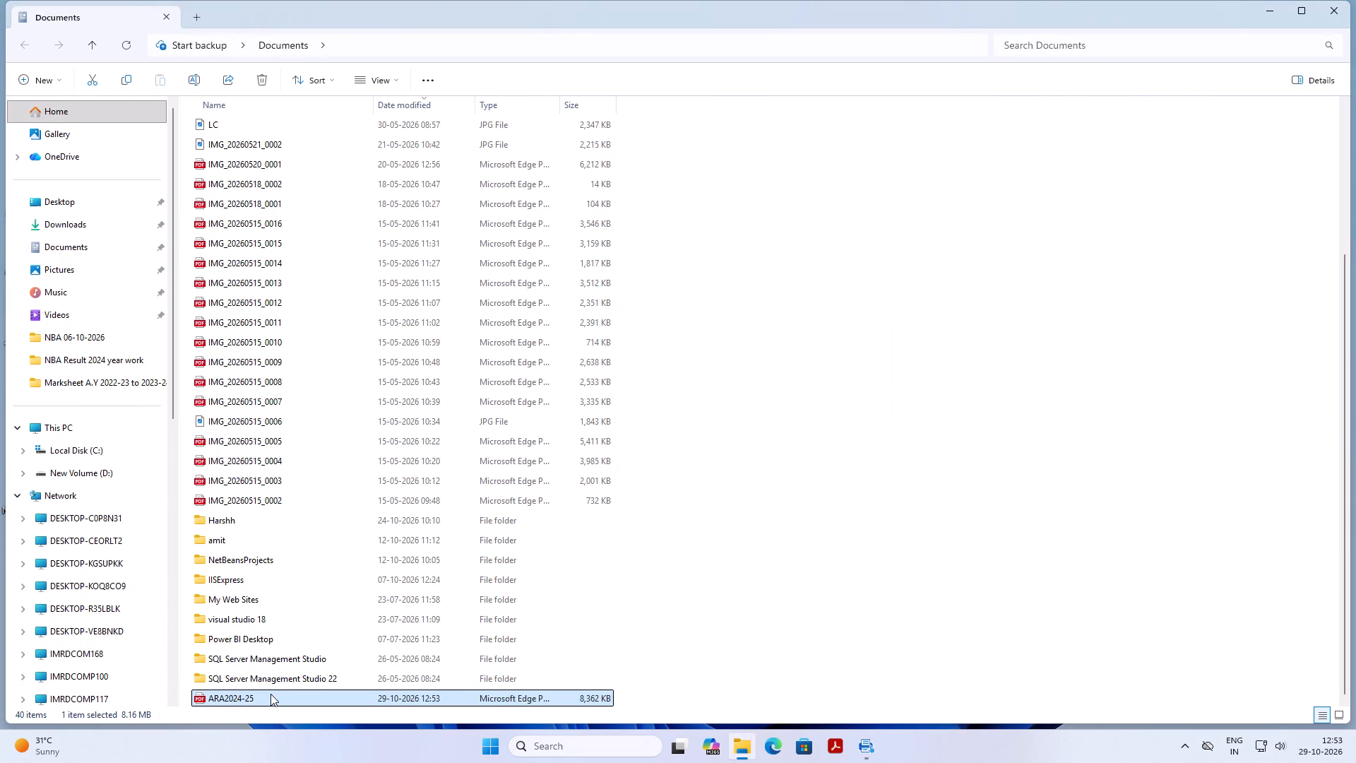
Move the ARA2024-25 PDF from Documents to the desktop and place it beside the ARA2023-24 file.
{"action": "key", "text": "ctrl+x"}
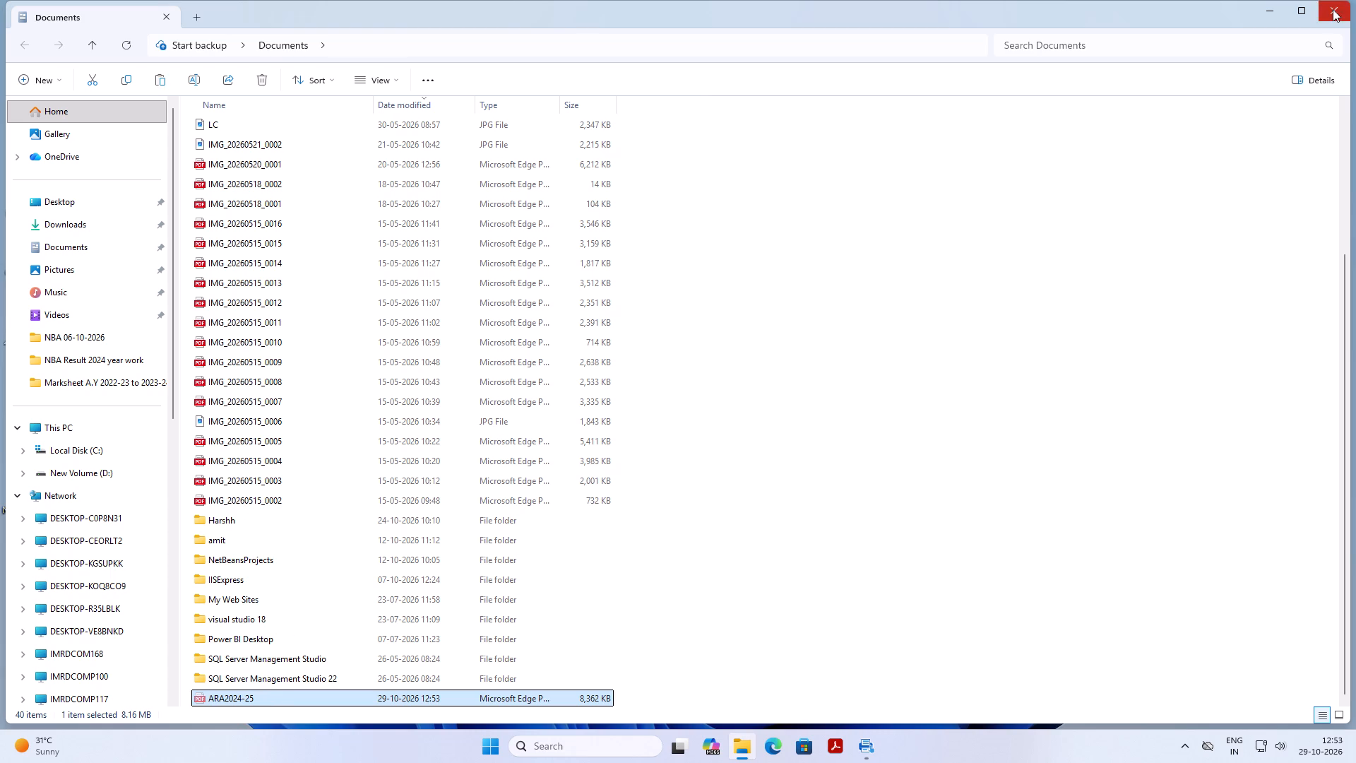
{"action": "left_click", "coordinate": [1333, 9]}
{"action": "right_click", "coordinate": [948, 68]}
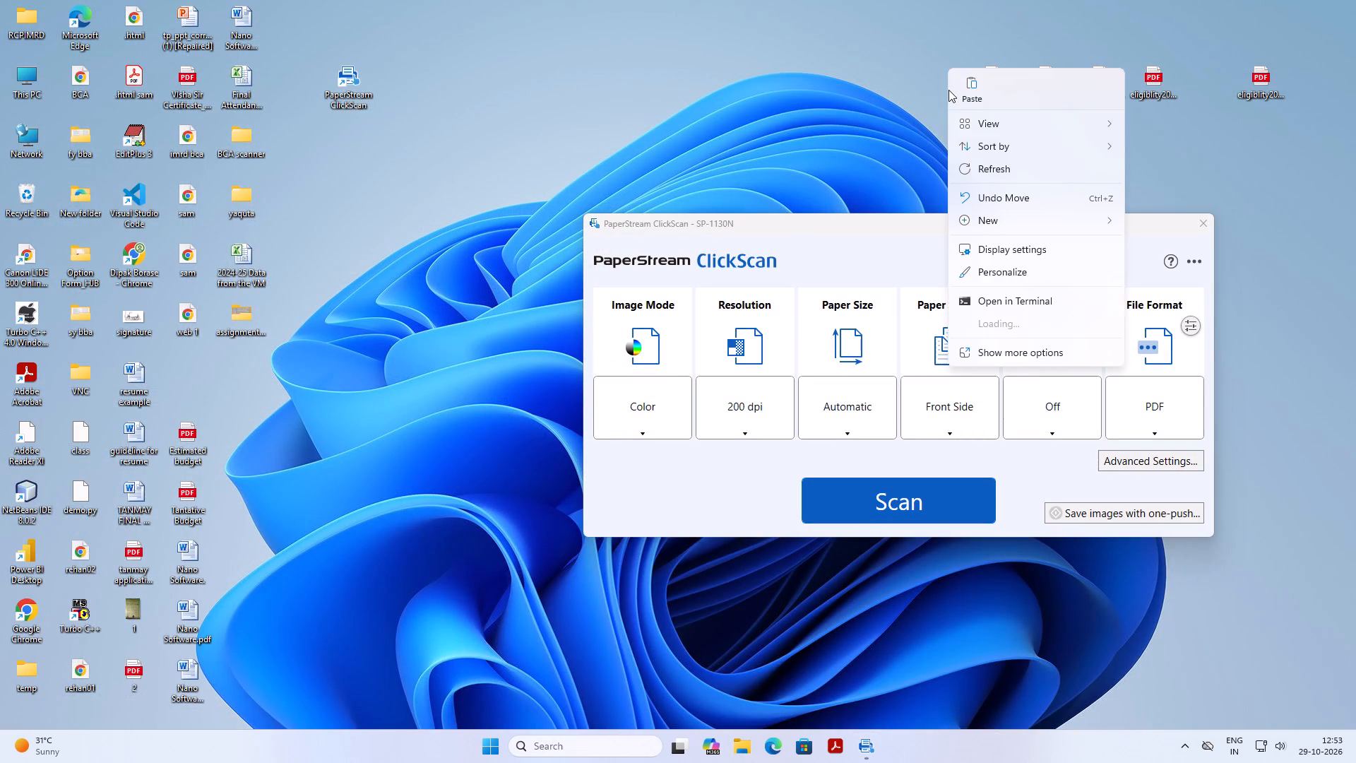
{"action": "left_click", "coordinate": [975, 91]}
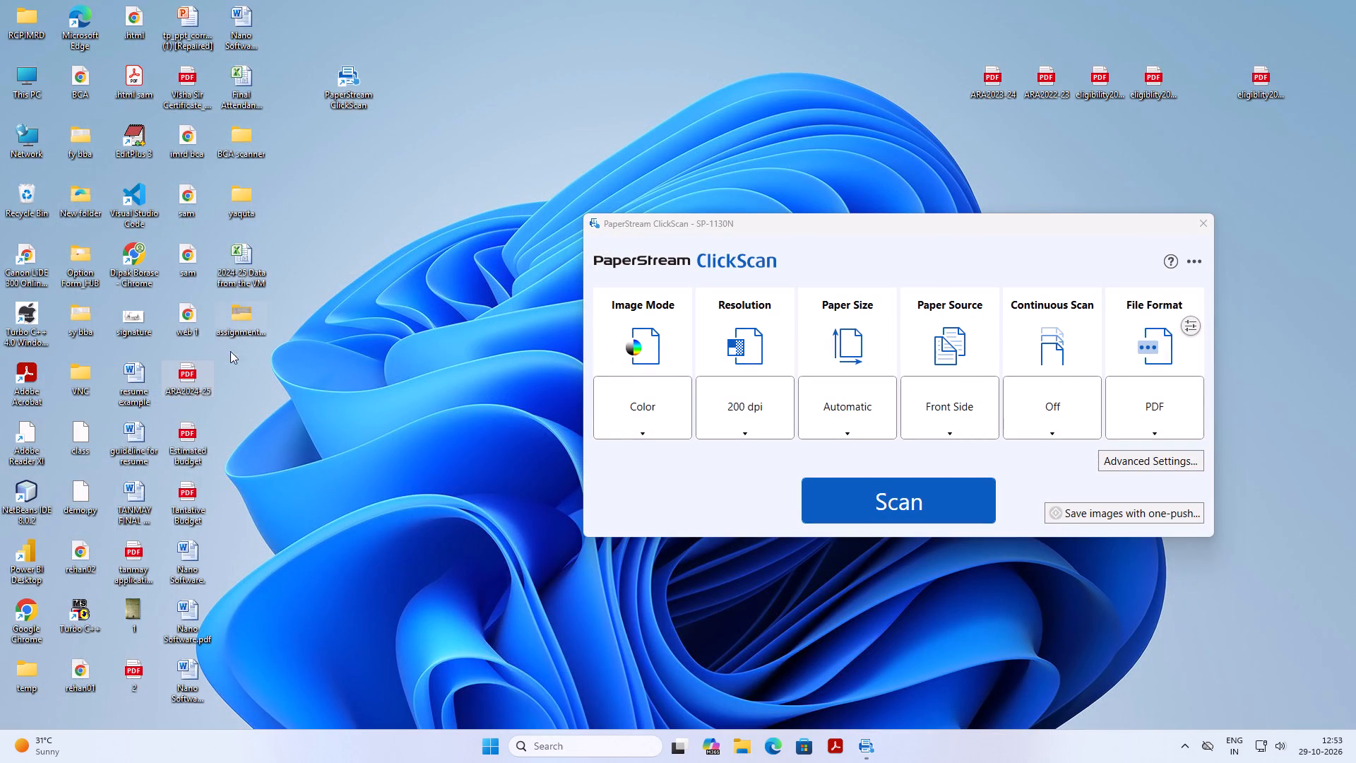
{"action": "left_click_drag", "start_coordinate": [175, 371], "coordinate": [895, 64]}
{"action": "left_click_drag", "start_coordinate": [895, 64], "coordinate": [921, 66]}
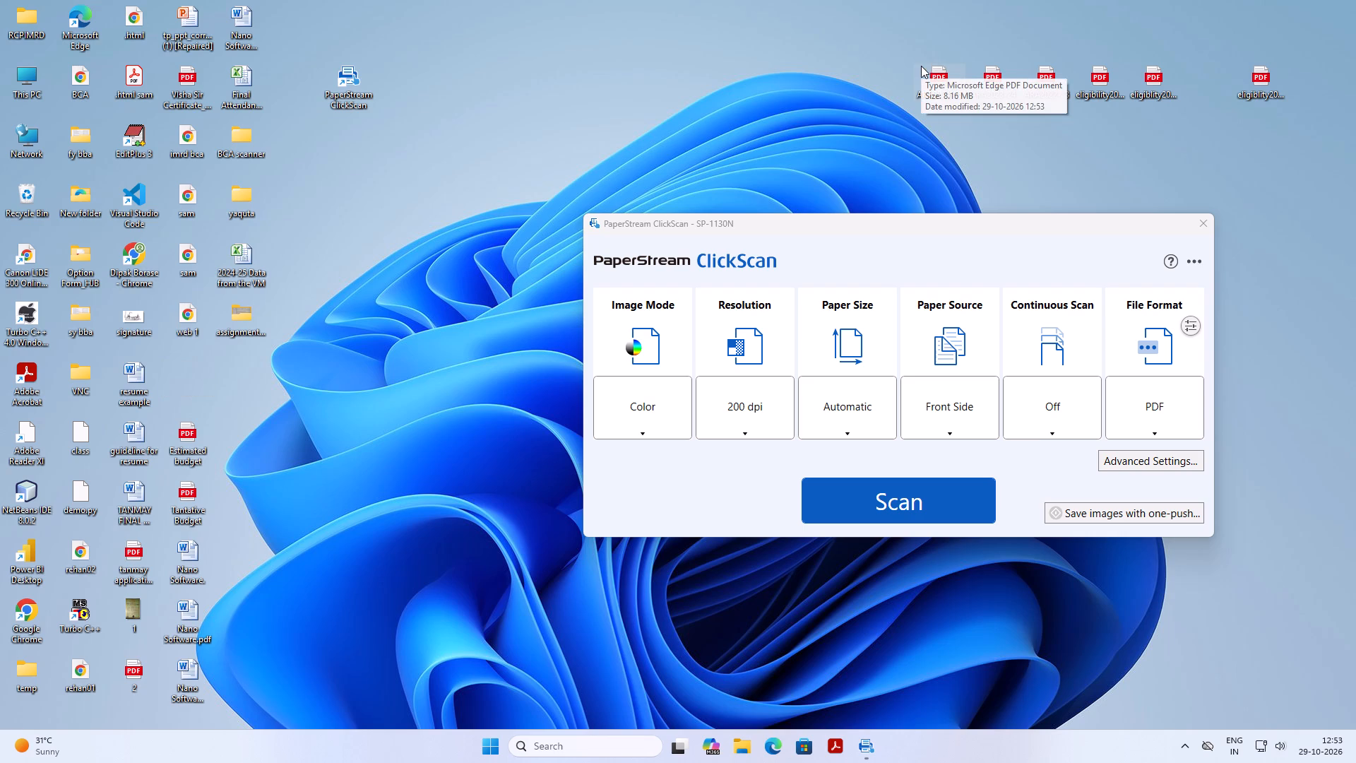
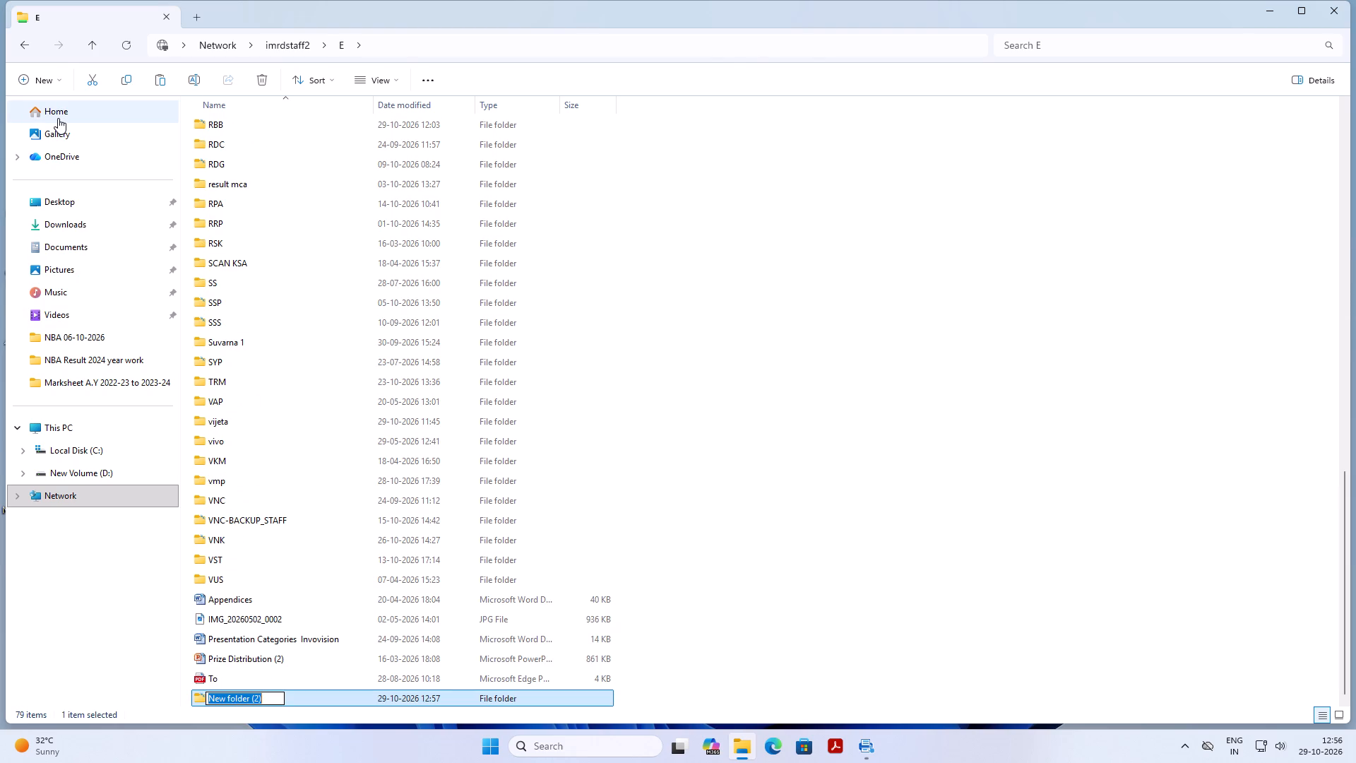
Name the new folder in the E share of imrdstaff2 RSA and open it.
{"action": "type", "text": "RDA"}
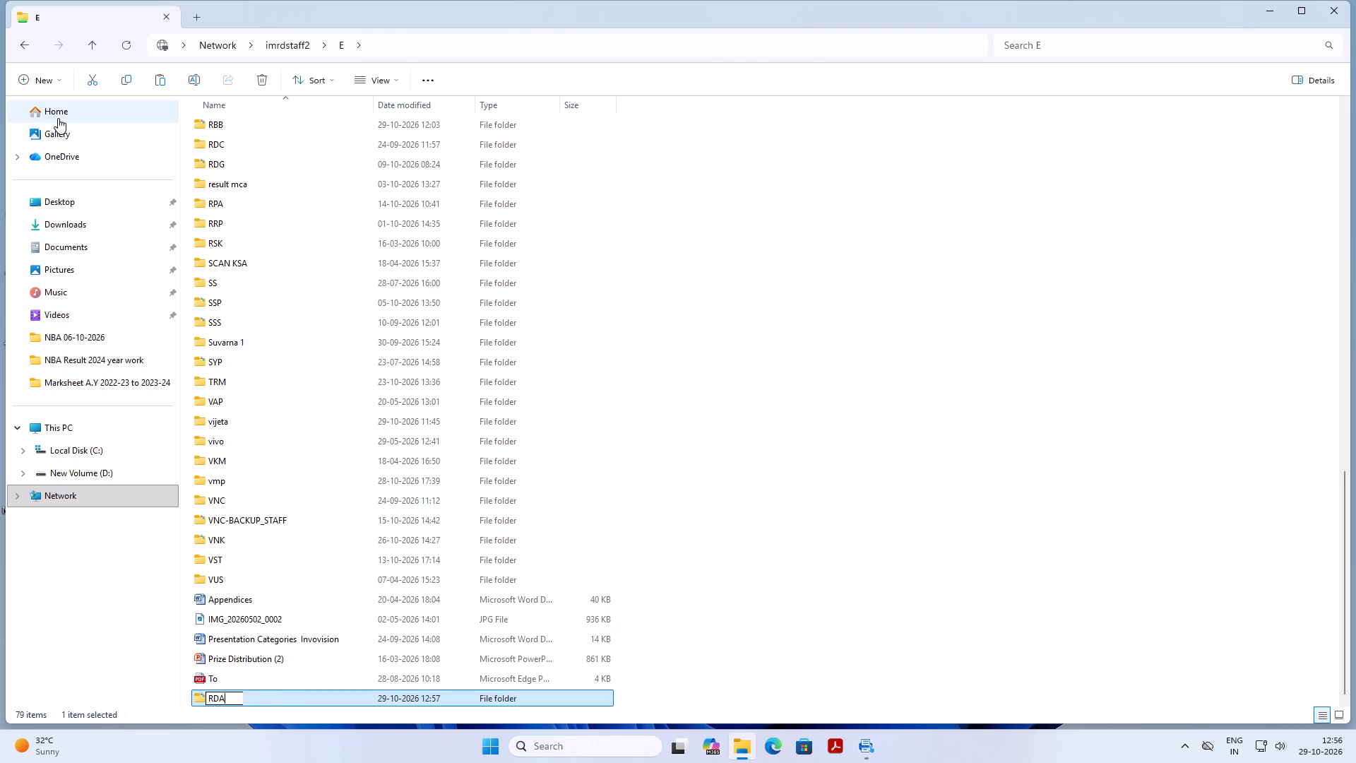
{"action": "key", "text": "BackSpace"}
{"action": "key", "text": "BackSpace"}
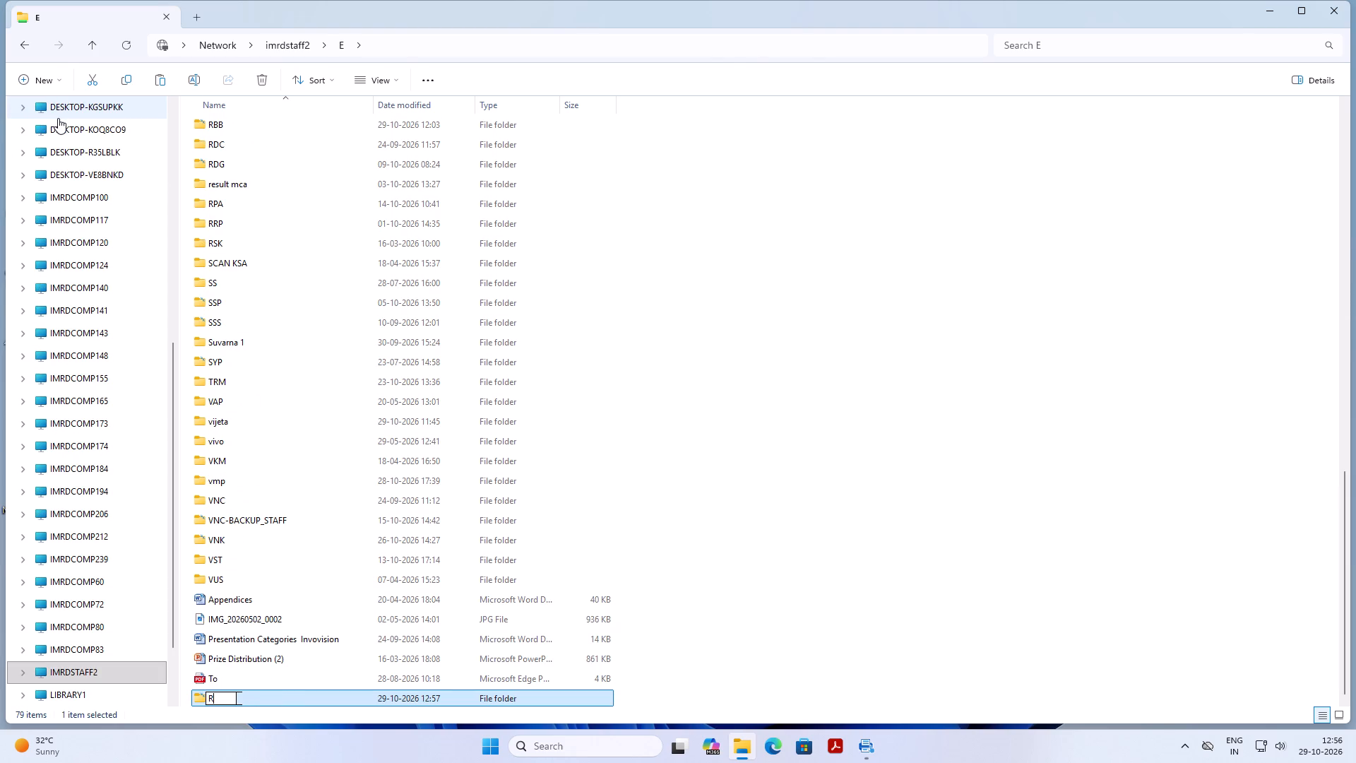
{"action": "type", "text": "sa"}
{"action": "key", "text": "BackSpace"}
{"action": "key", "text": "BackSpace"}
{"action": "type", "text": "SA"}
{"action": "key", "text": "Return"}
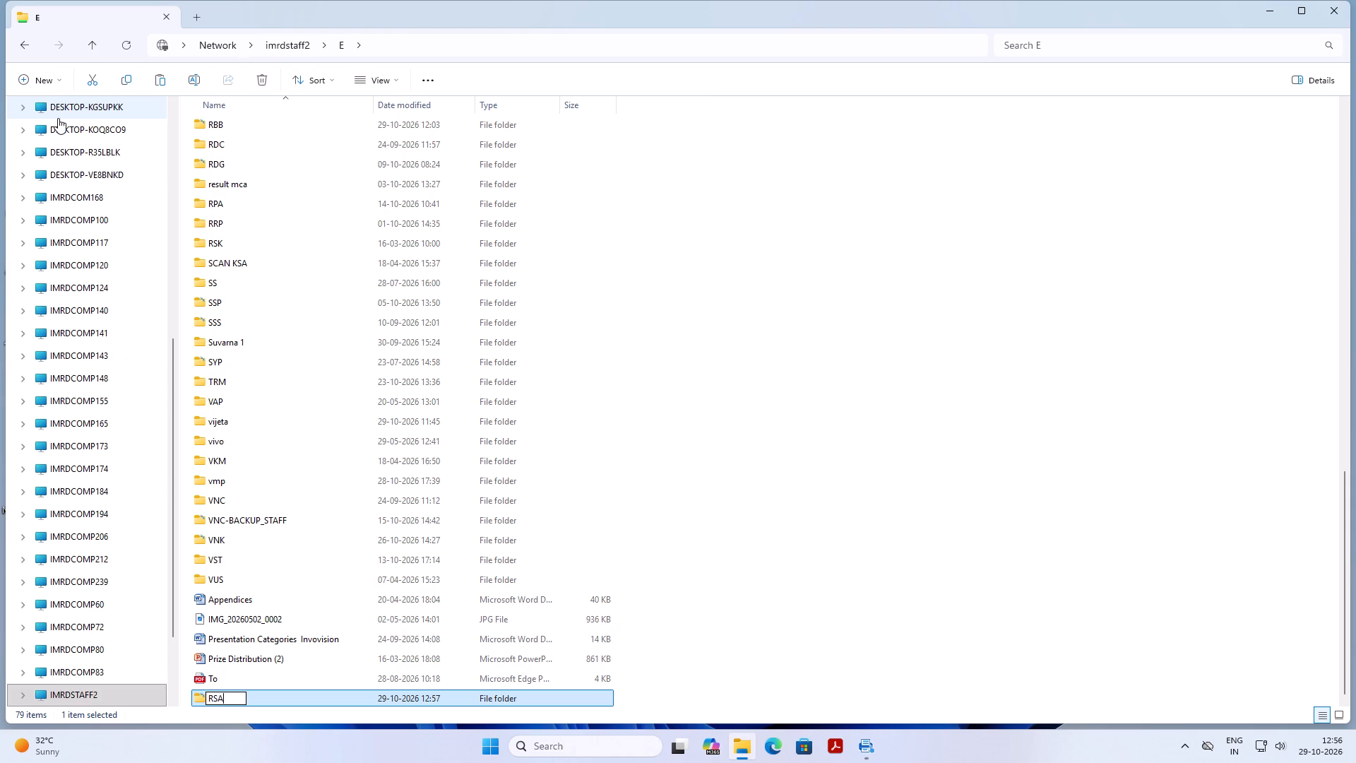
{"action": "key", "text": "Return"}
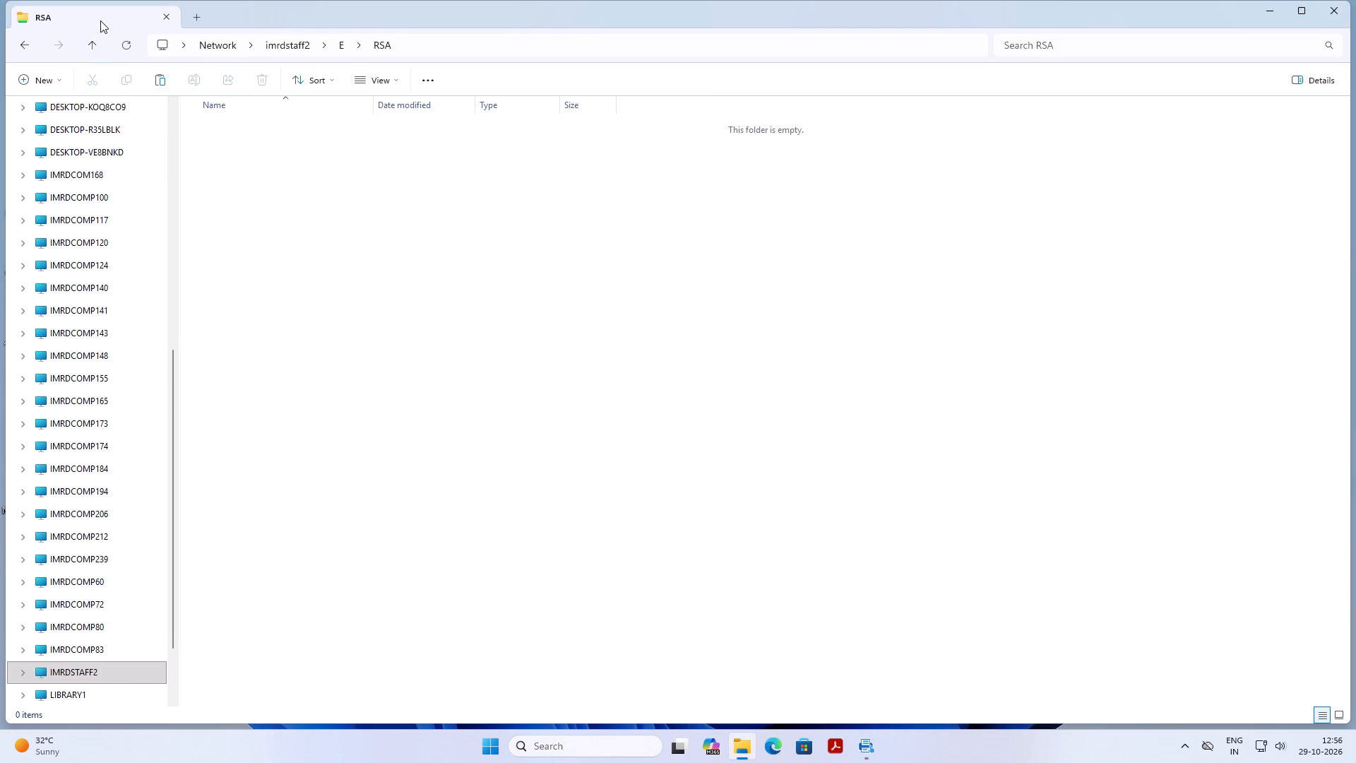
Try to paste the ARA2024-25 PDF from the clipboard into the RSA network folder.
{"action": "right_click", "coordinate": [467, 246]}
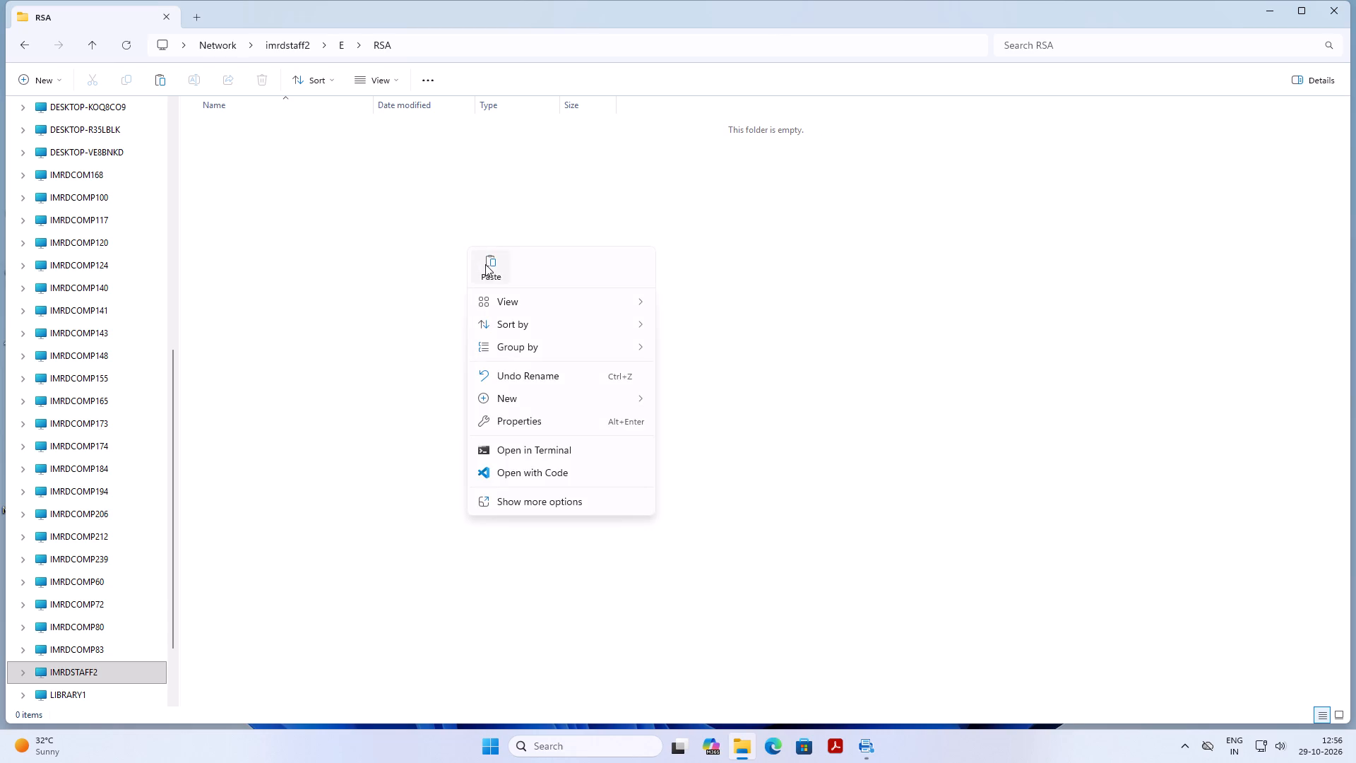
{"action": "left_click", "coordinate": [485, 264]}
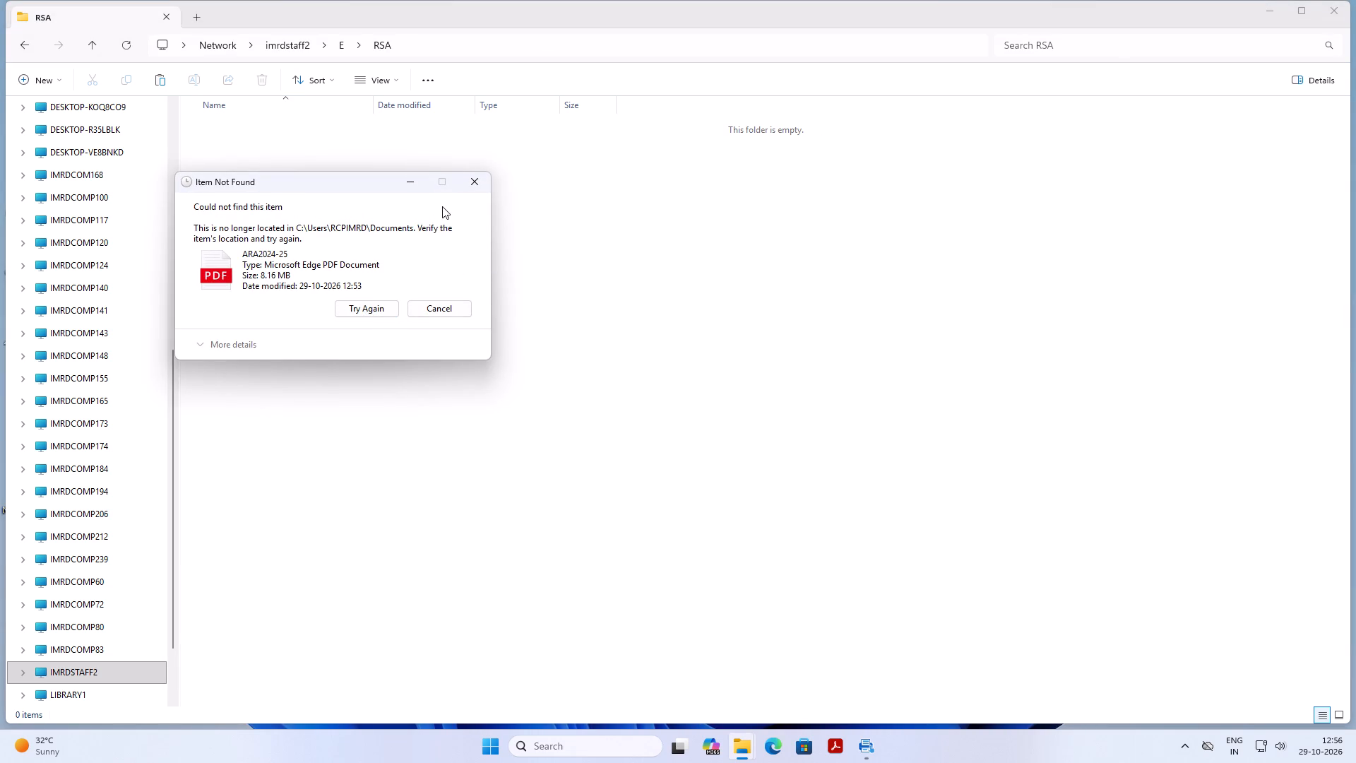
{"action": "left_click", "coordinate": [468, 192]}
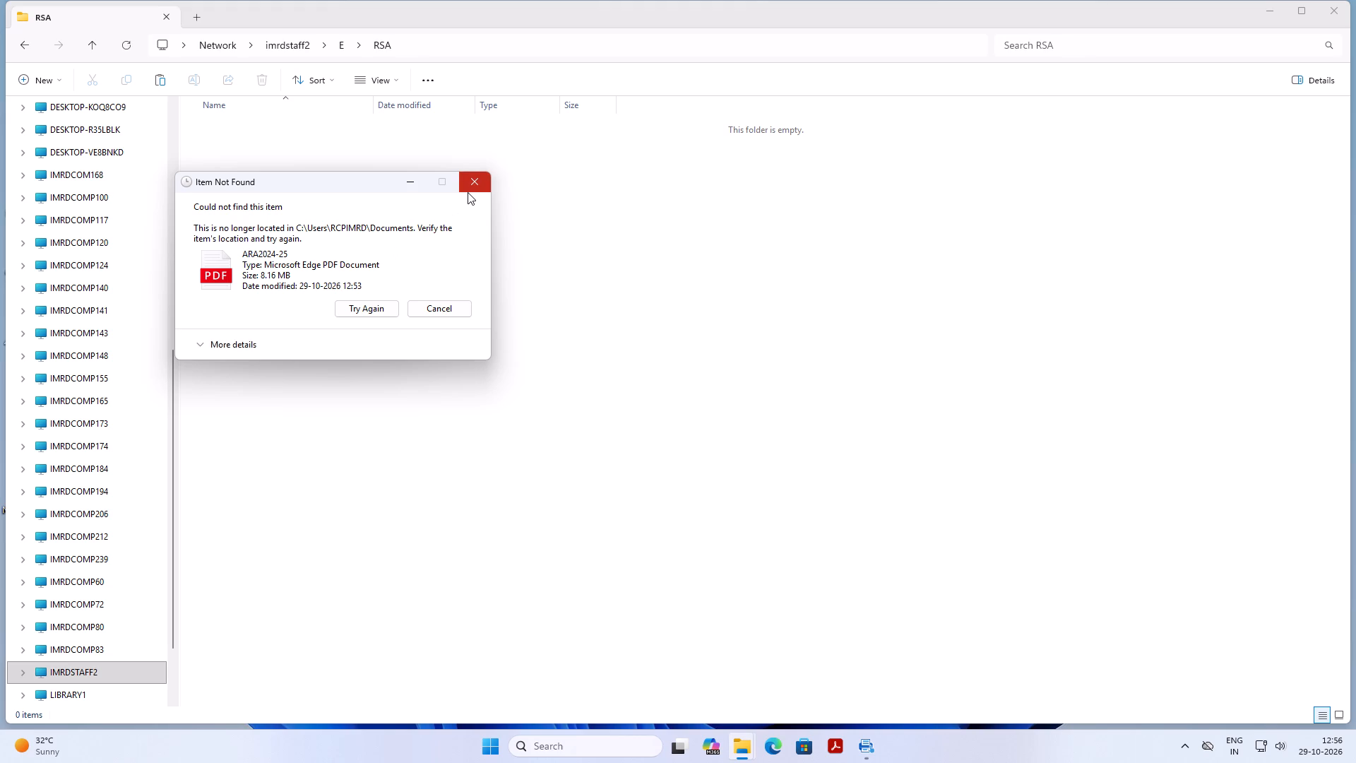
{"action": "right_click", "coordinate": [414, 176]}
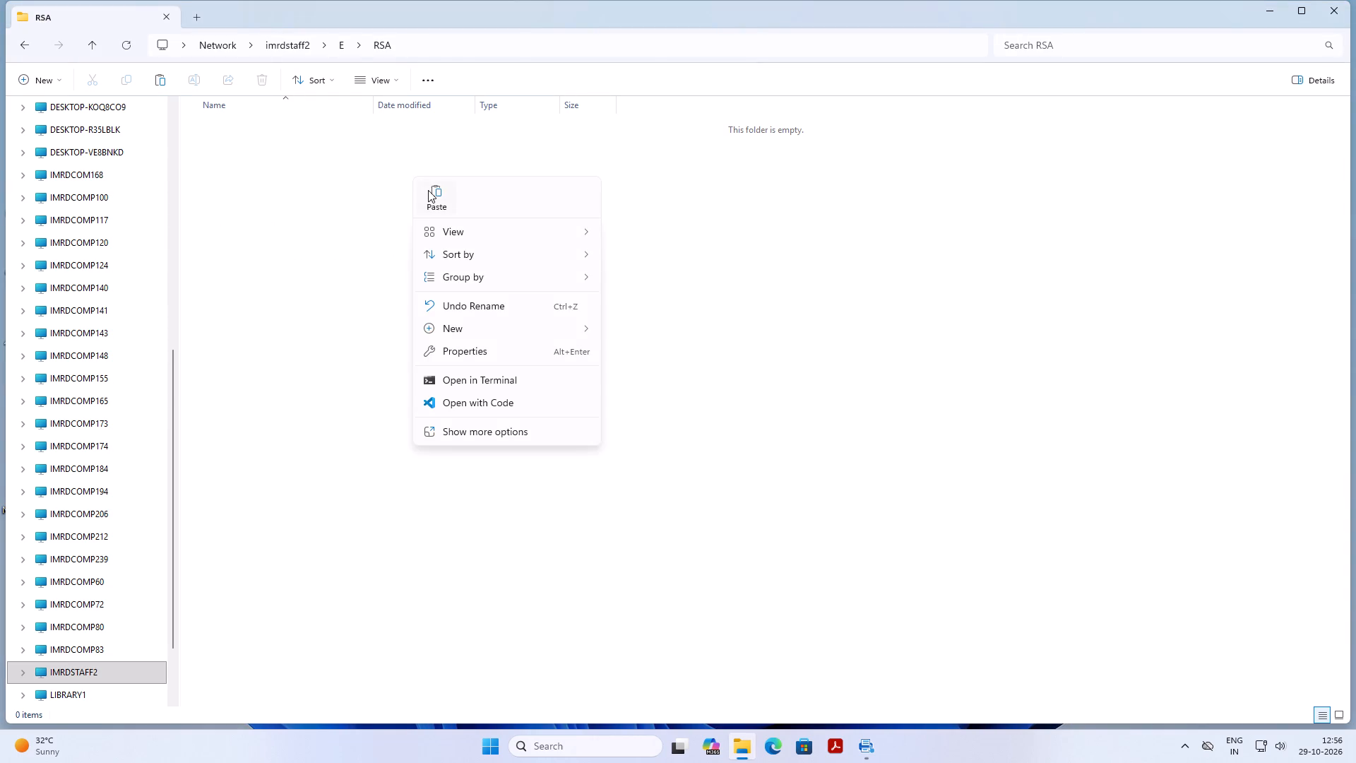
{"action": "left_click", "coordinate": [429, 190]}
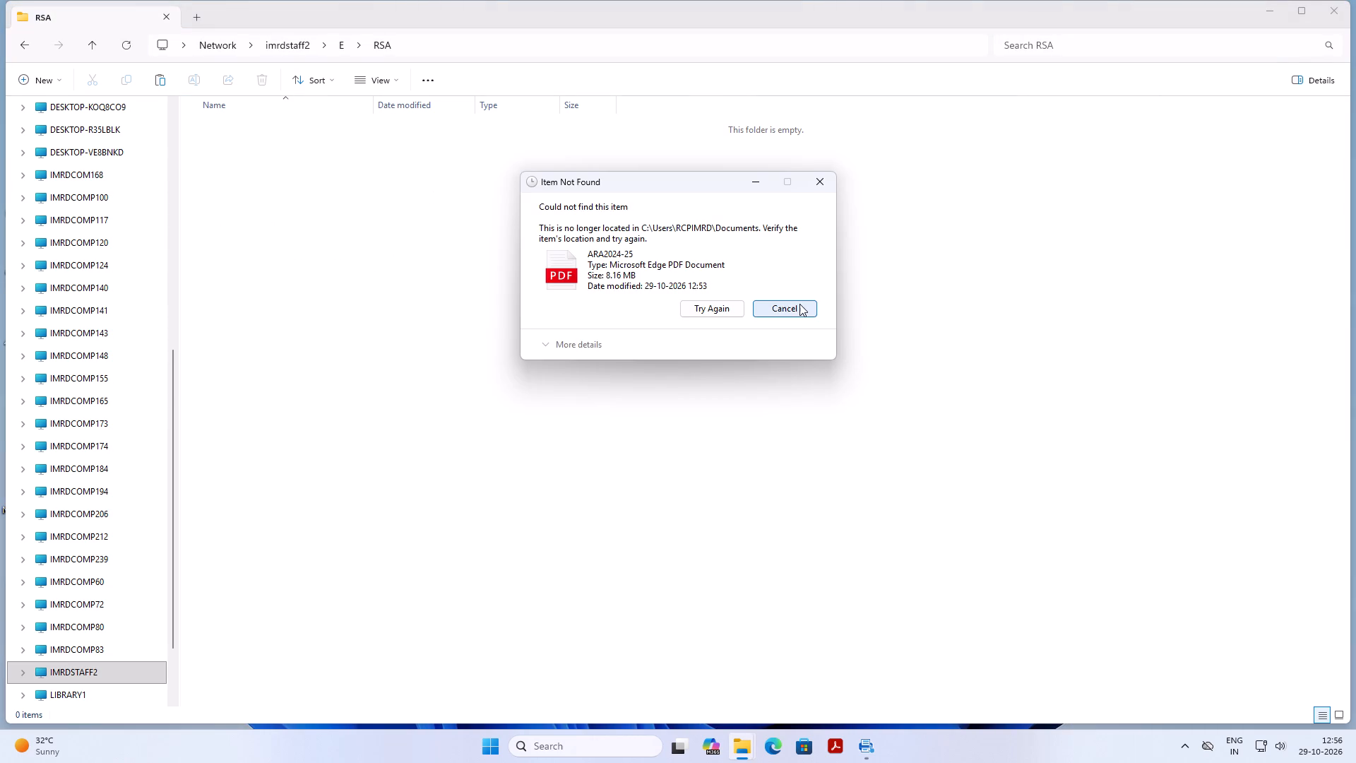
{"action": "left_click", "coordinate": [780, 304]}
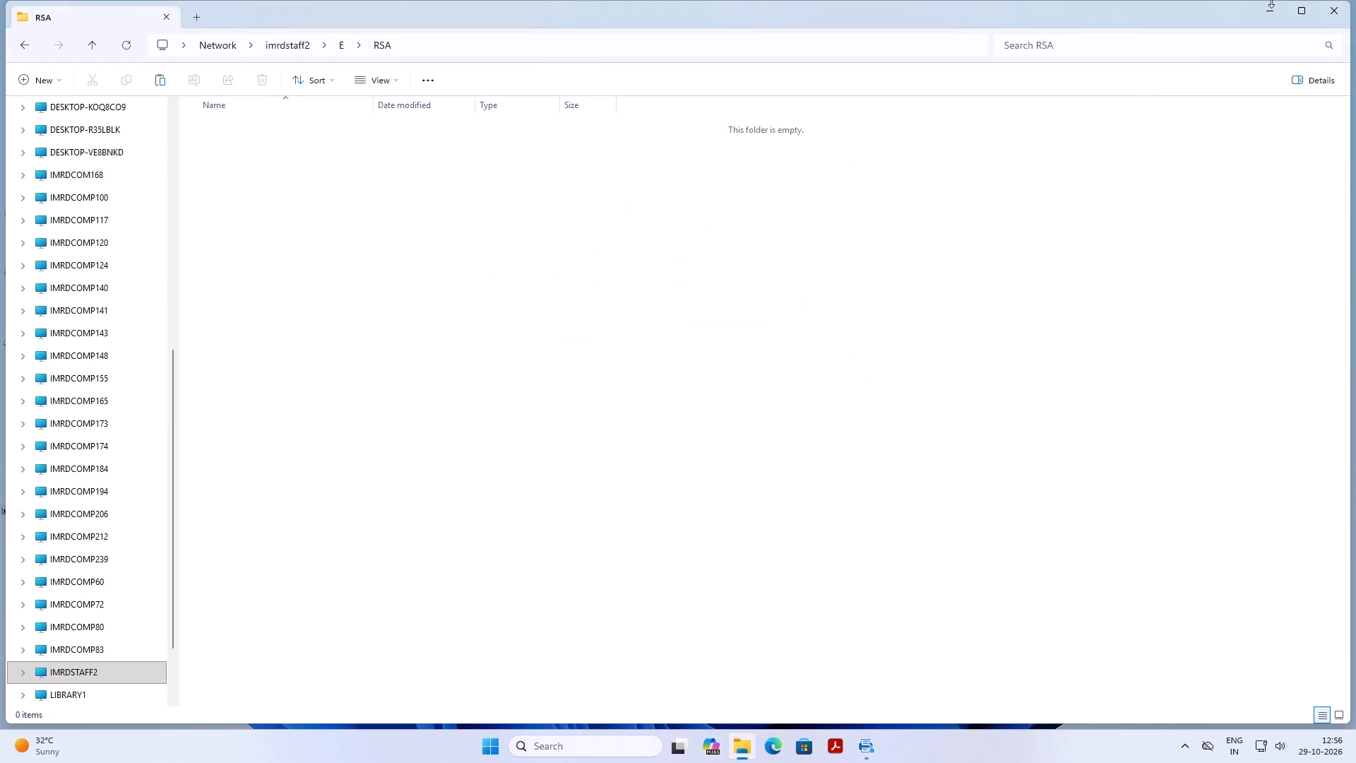
Return to the desktop and select all the scanned ARA and eligibility PDFs together.
{"action": "double_click", "coordinate": [1220, 12]}
{"action": "left_click", "coordinate": [1220, 12]}
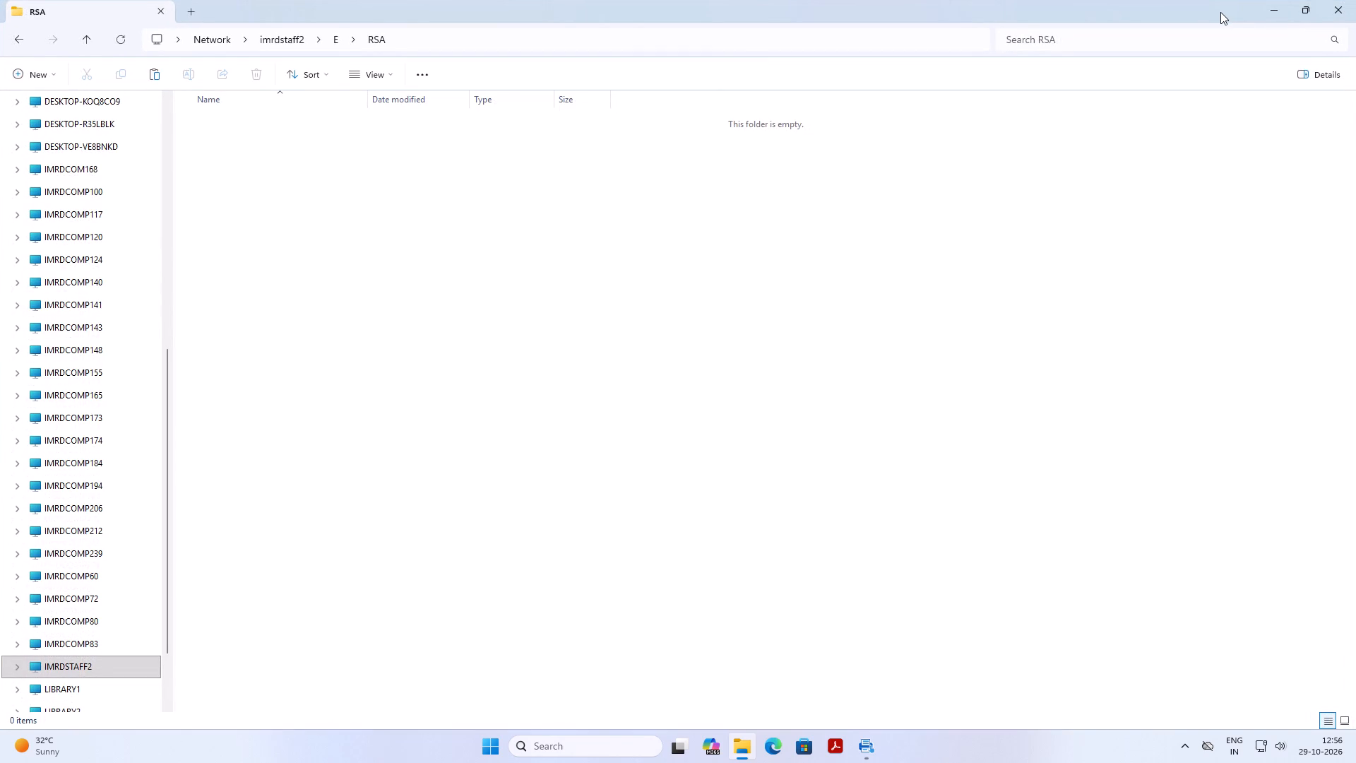
{"action": "left_click", "coordinate": [1265, 1]}
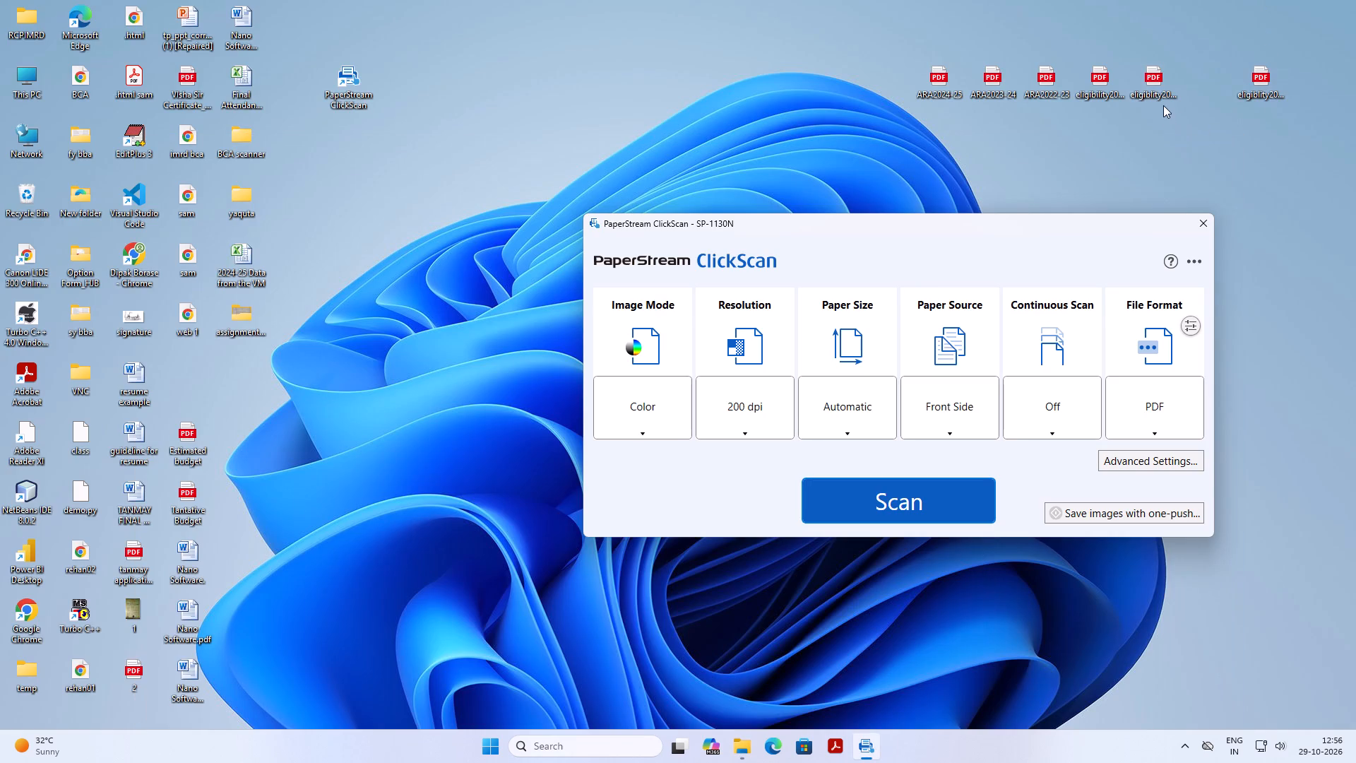
{"action": "left_click_drag", "start_coordinate": [1287, 105], "coordinate": [911, 77]}
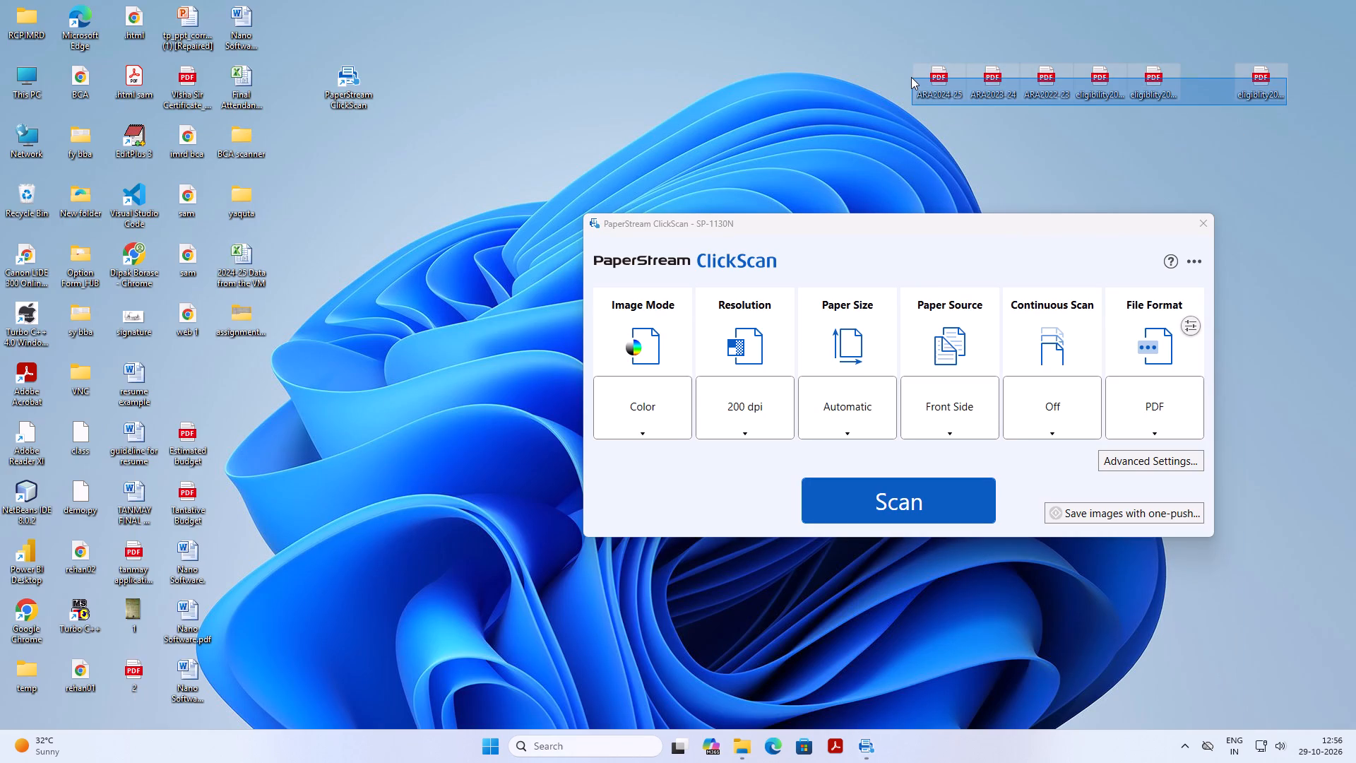
Copy the six ARA and eligibility PDFs from the desktop into the RSA folder on imrdstaff2's E share and close File Explorer.
{"action": "left_click_drag", "start_coordinate": [911, 77], "coordinate": [910, 76]}
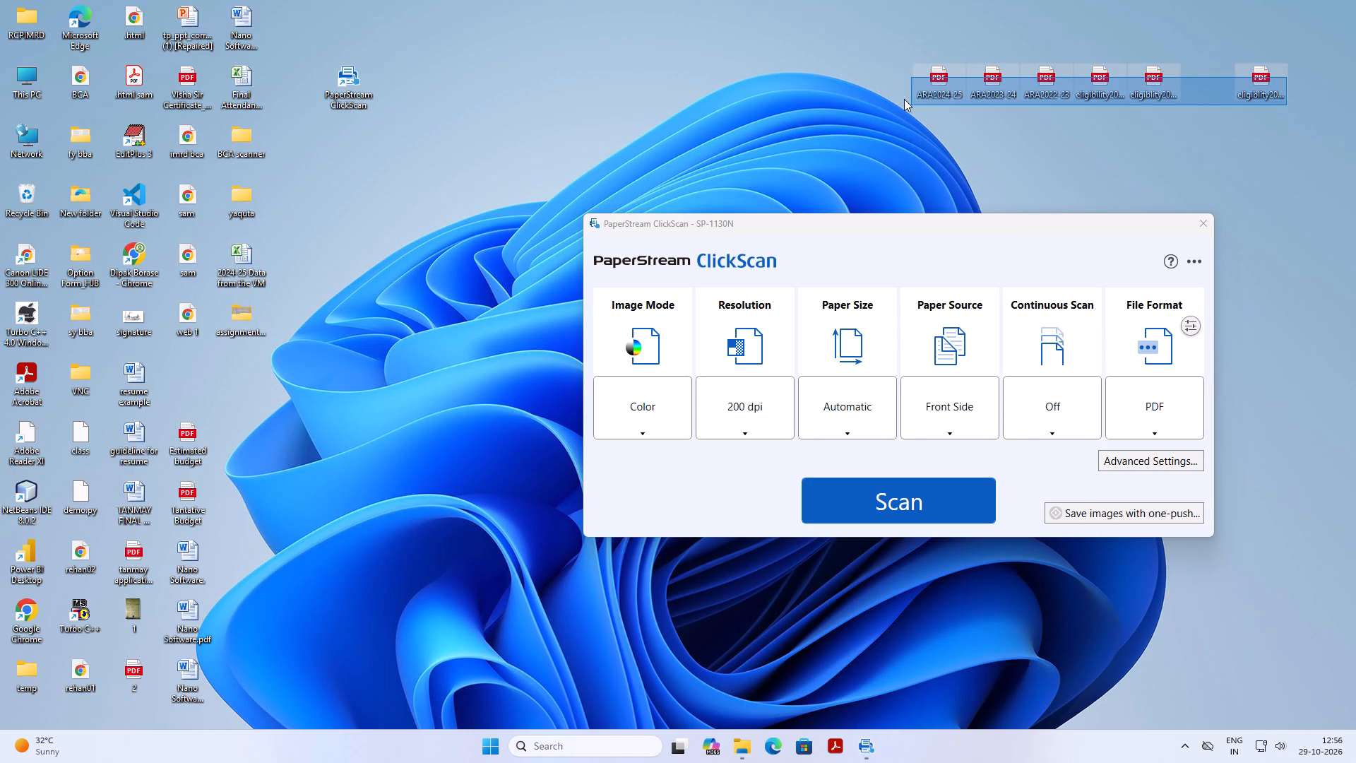
{"action": "key", "text": "ctrl+c"}
{"action": "key", "text": "ctrl+c"}
{"action": "key", "text": "ctrl+c"}
{"action": "key", "text": "ctrl+c"}
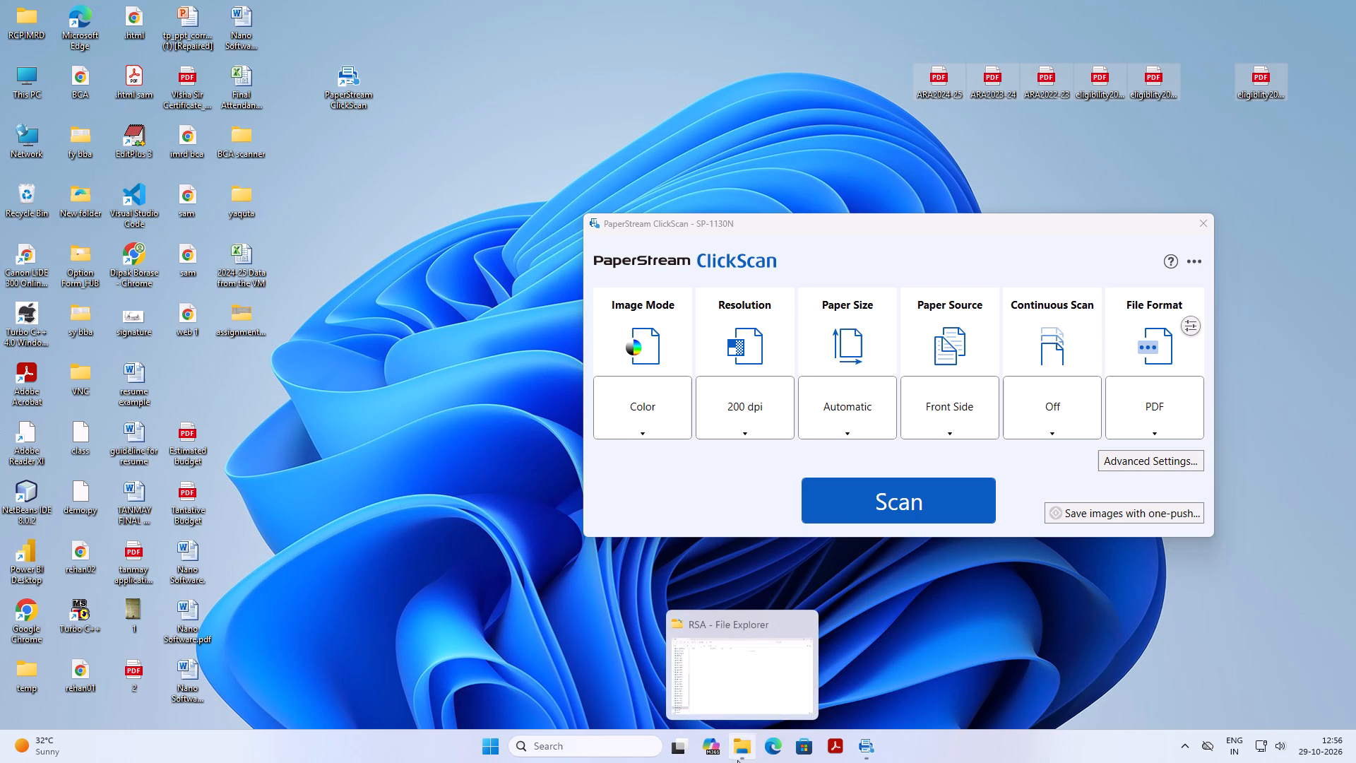
{"action": "left_click", "coordinate": [725, 690]}
{"action": "right_click", "coordinate": [285, 153]}
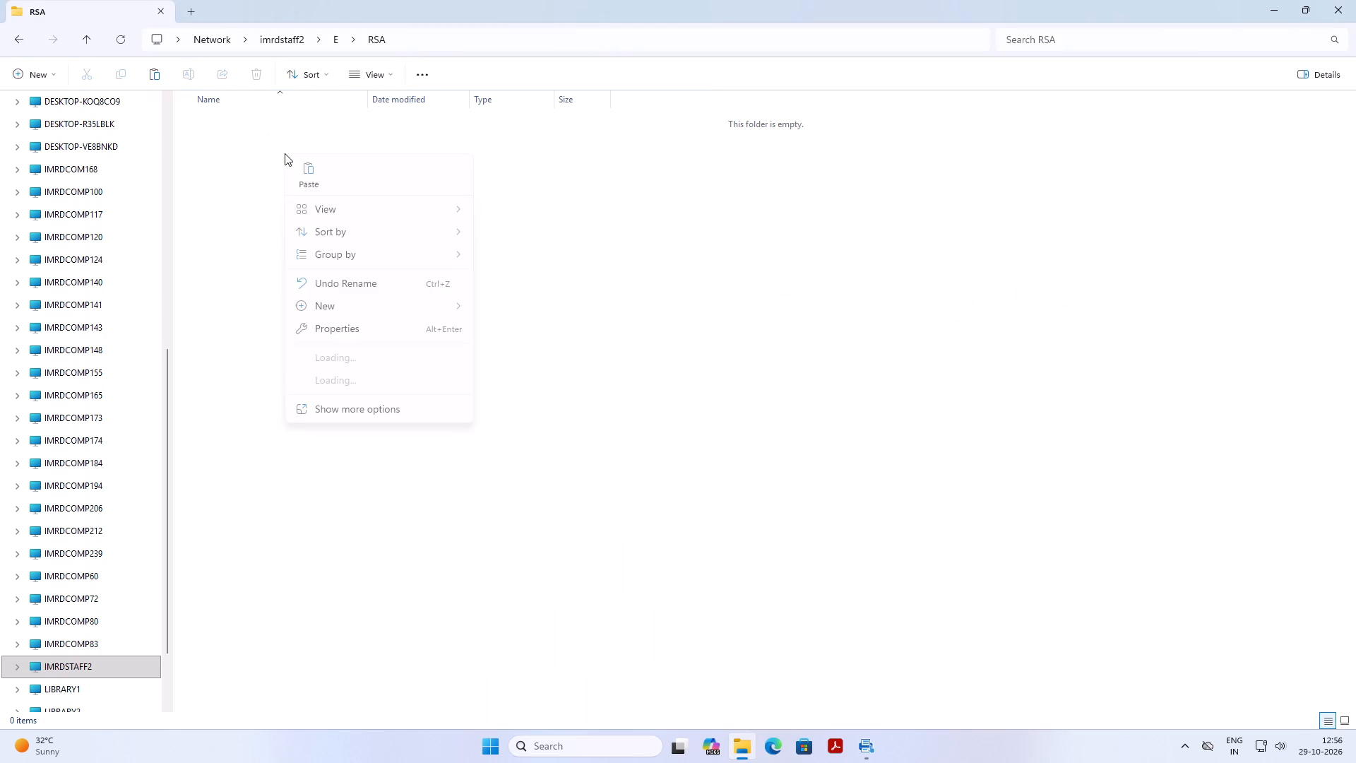
{"action": "left_click", "coordinate": [312, 186]}
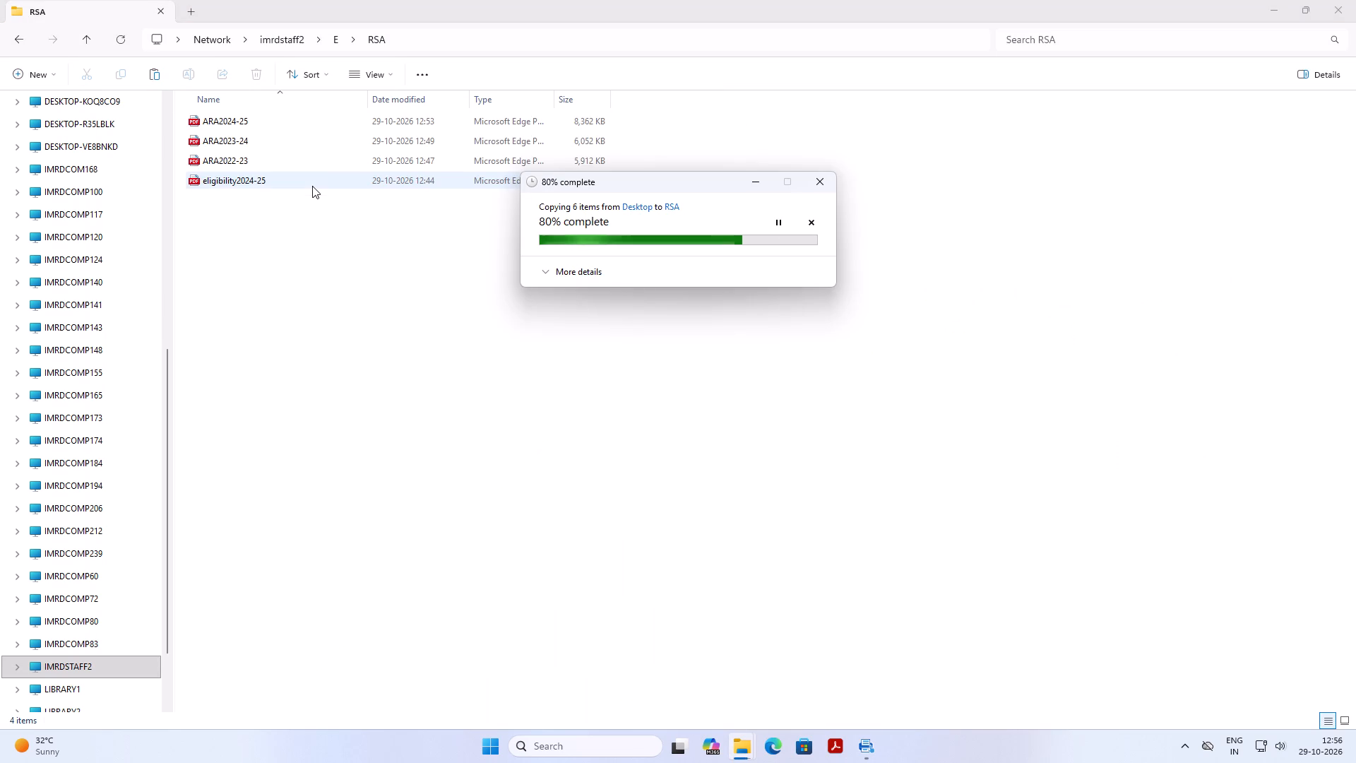
{"action": "left_click", "coordinate": [267, 300]}
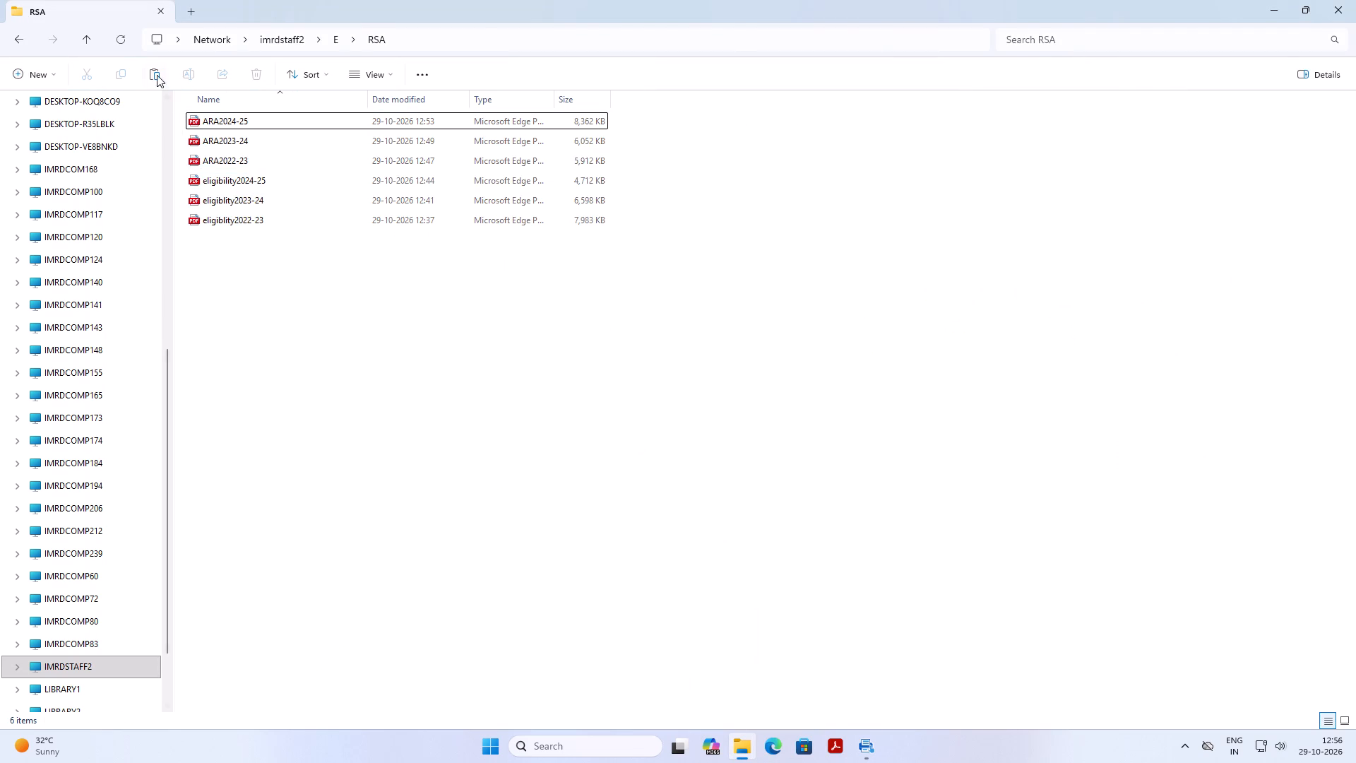
{"action": "left_click", "coordinate": [83, 41]}
{"action": "left_click", "coordinate": [708, 560]}
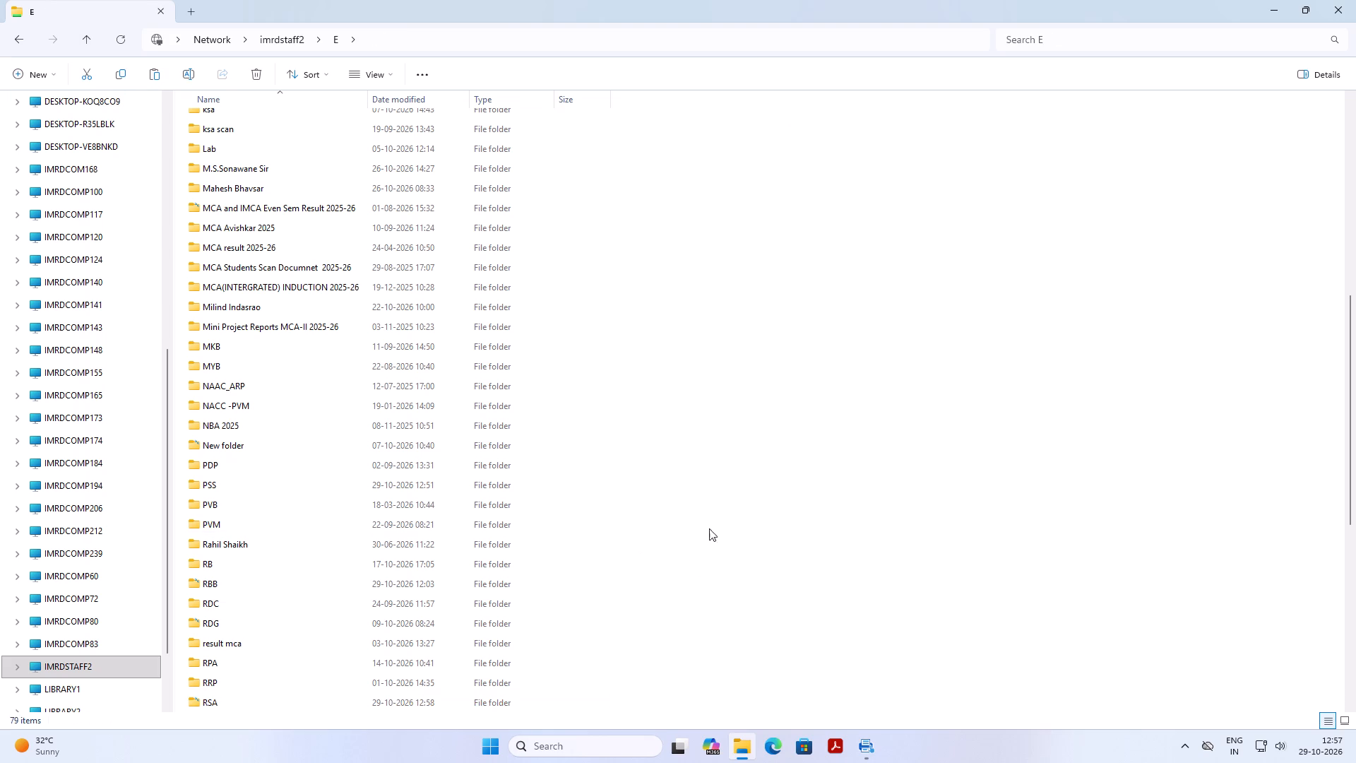
{"action": "left_click", "coordinate": [1355, 4]}
{"action": "left_click", "coordinate": [1235, 112]}
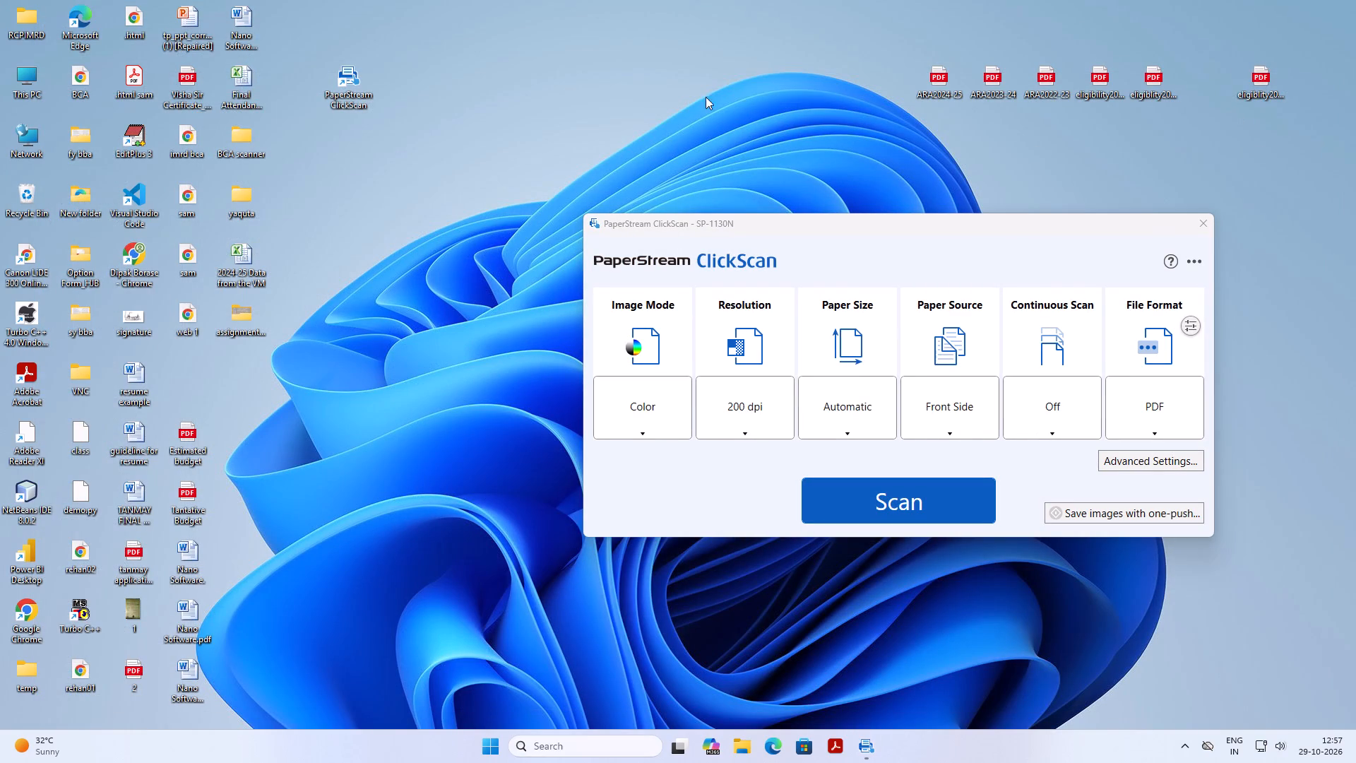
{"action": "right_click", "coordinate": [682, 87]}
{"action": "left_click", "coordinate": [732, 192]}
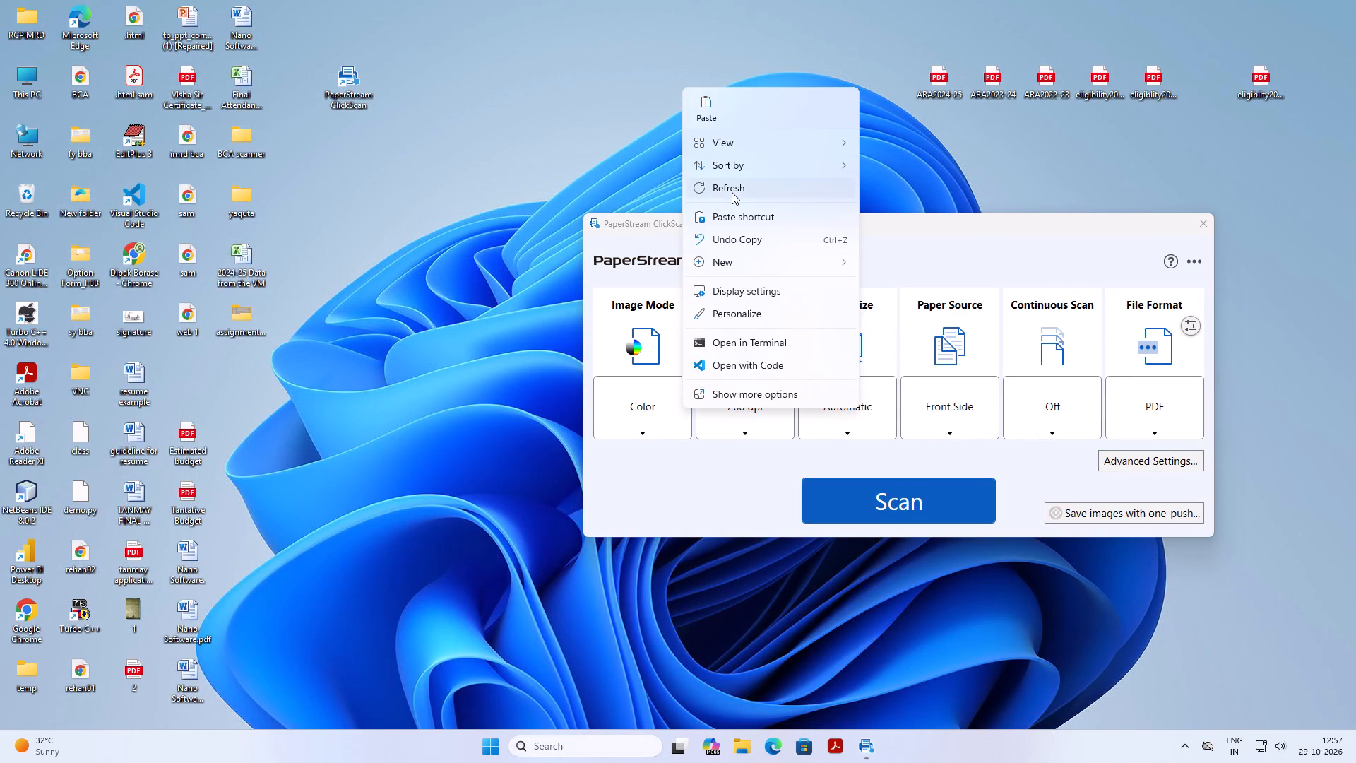